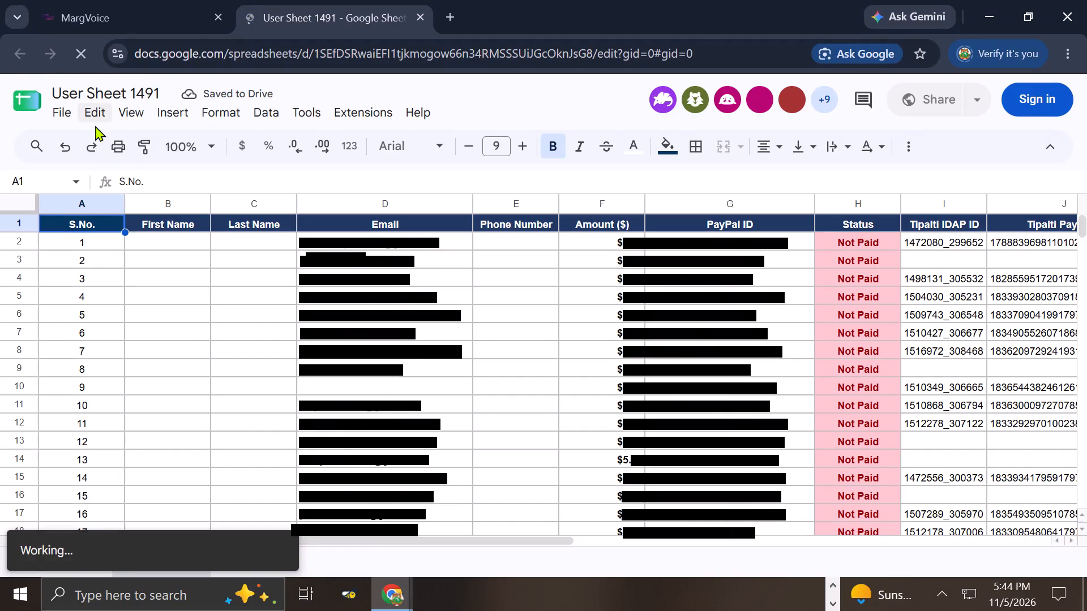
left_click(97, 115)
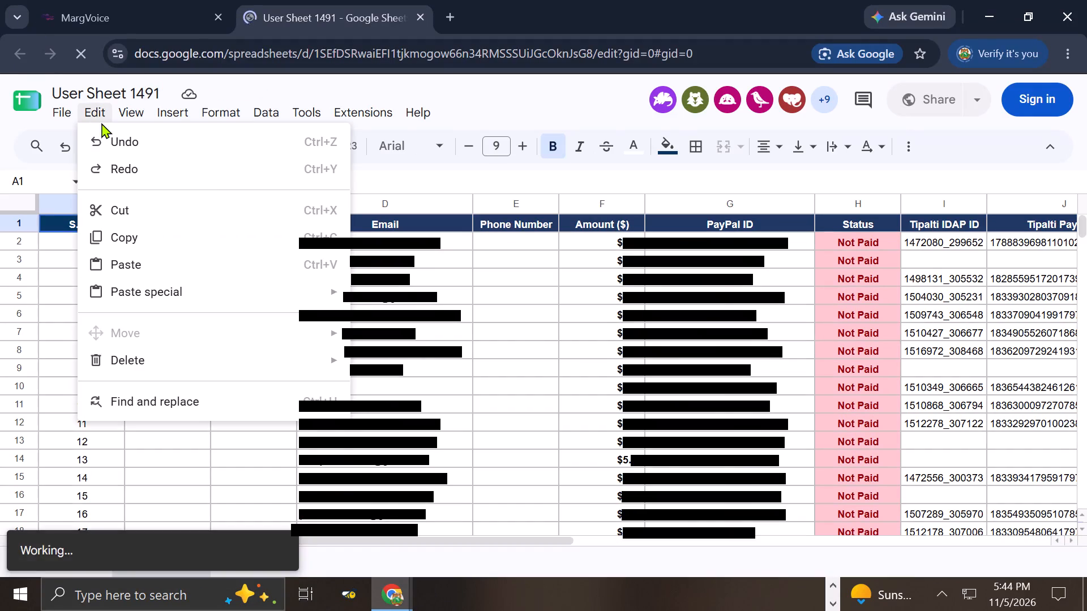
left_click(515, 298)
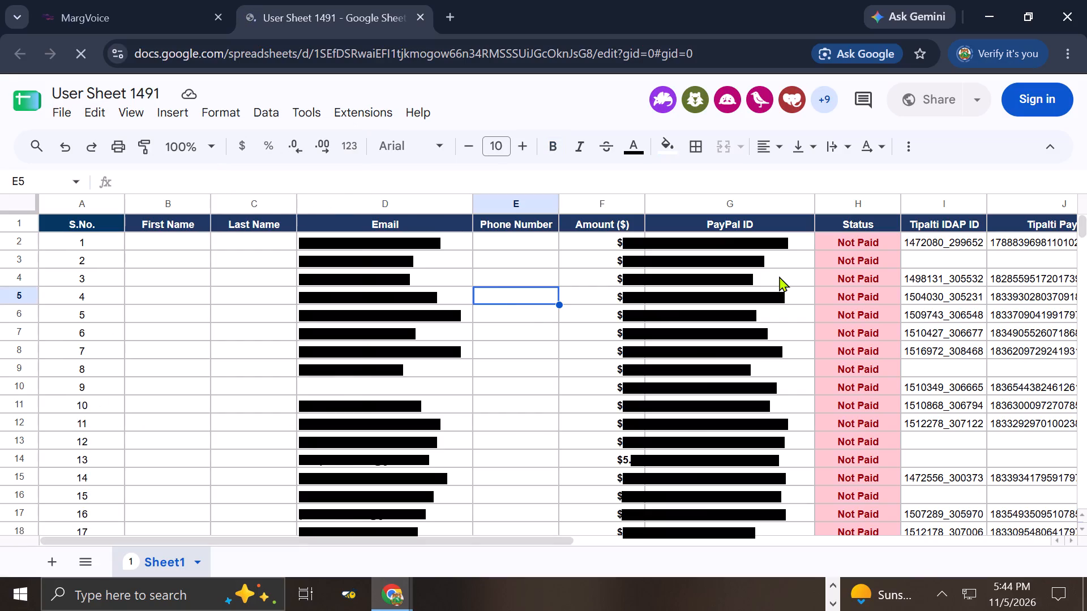
Look through the payment list to its end and select cell A101, just below the last entry.
scroll(290, 446, "down", 6)
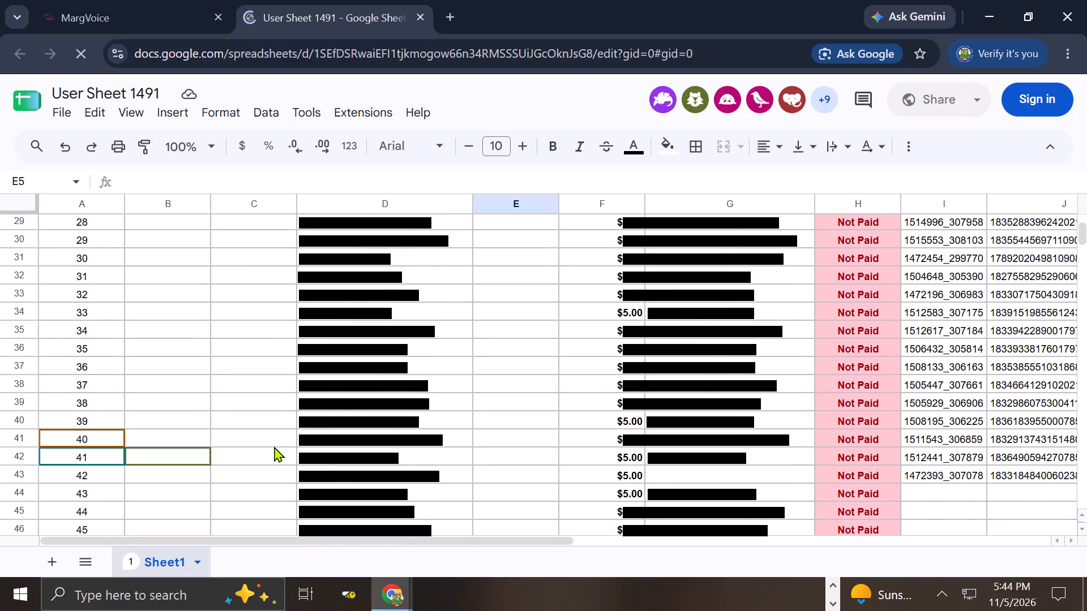
scroll(275, 446, "down", 15)
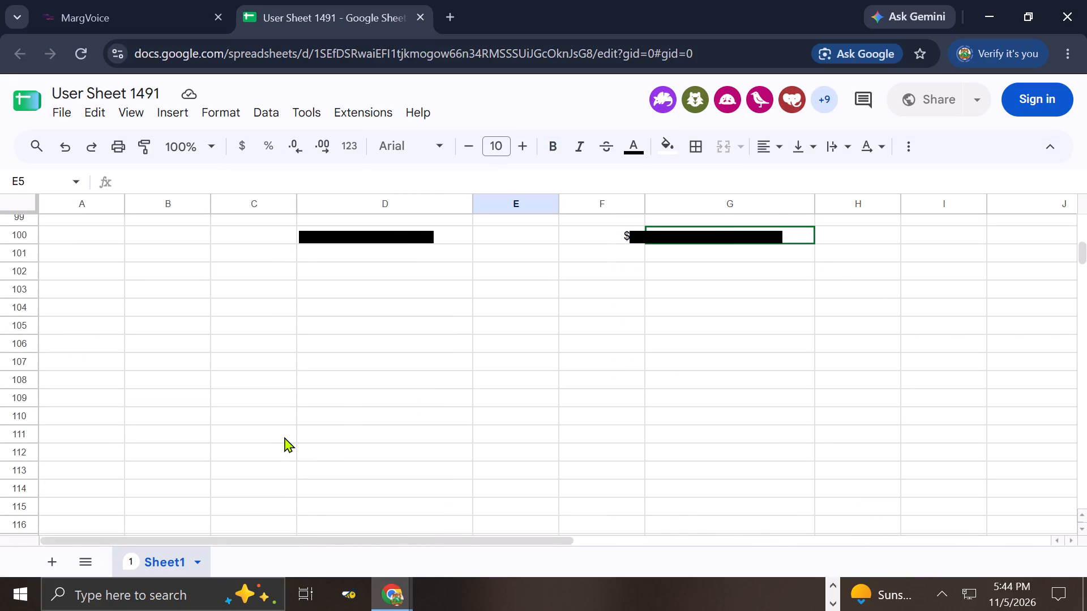
left_click(64, 246)
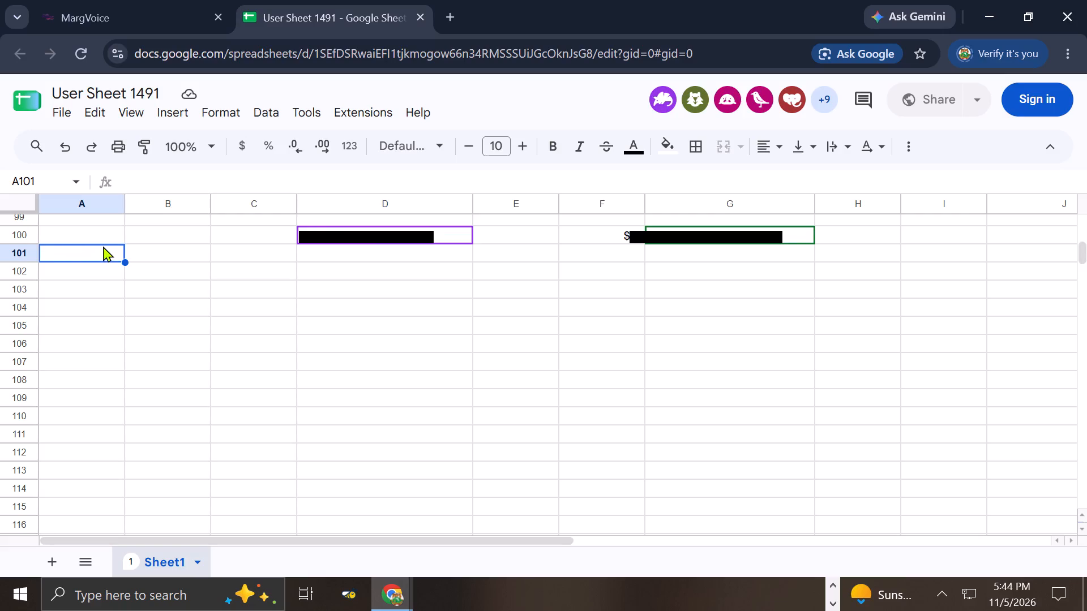
Review the payment rows up to the start of the list and back down to the last entries, checking serial numbers and statuses.
scroll(103, 246, "up", 4)
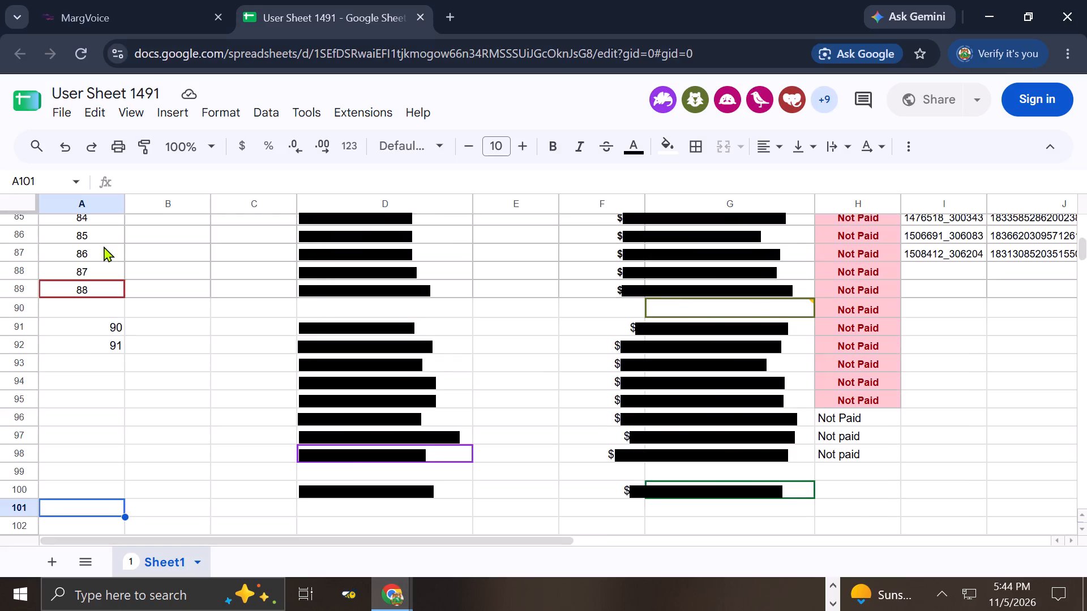
scroll(109, 244, "up", 4)
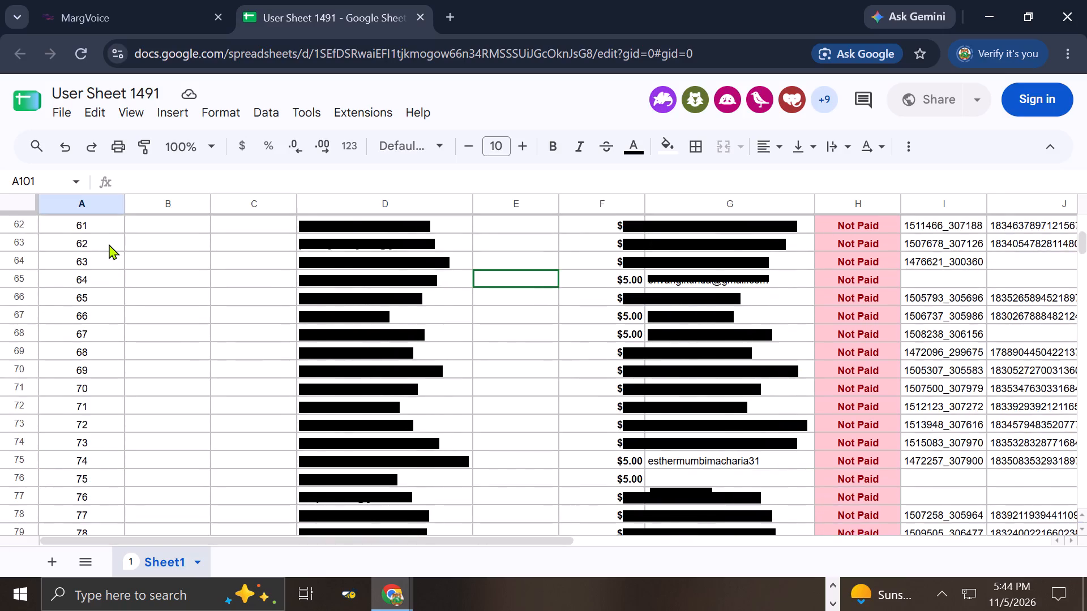
scroll(109, 244, "up", 14)
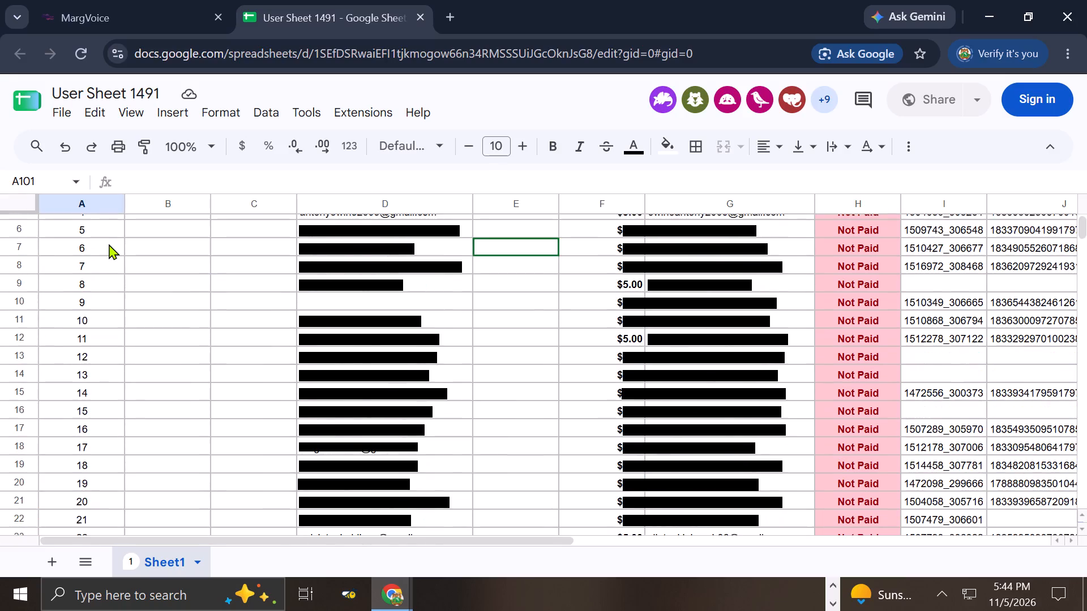
scroll(109, 244, "up", 1)
scroll(103, 263, "down", 3)
scroll(102, 309, "down", 4)
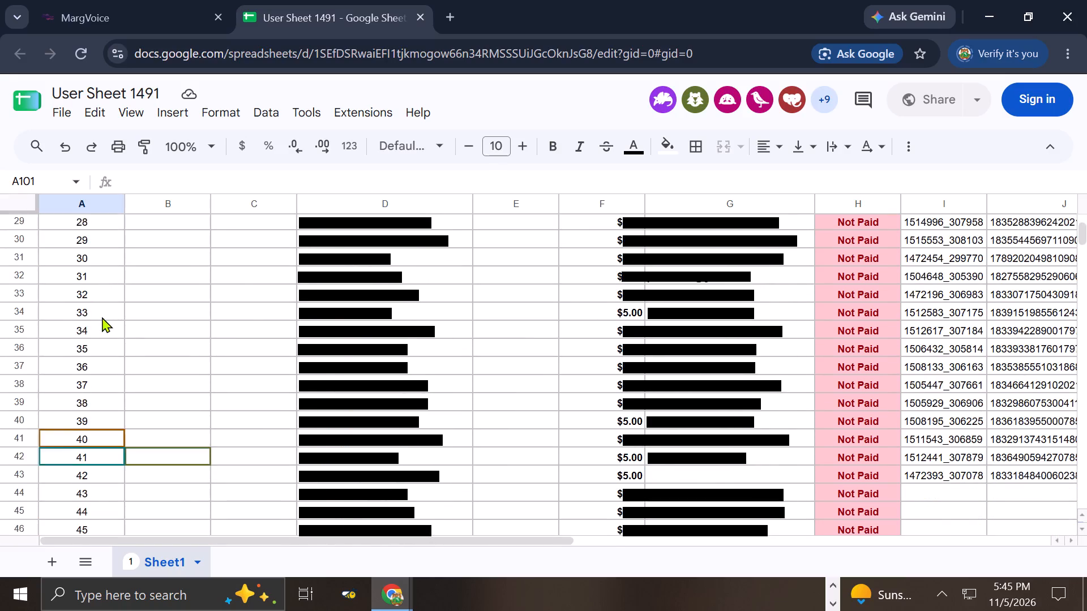
scroll(102, 317, "down", 5)
scroll(169, 358, "down", 5)
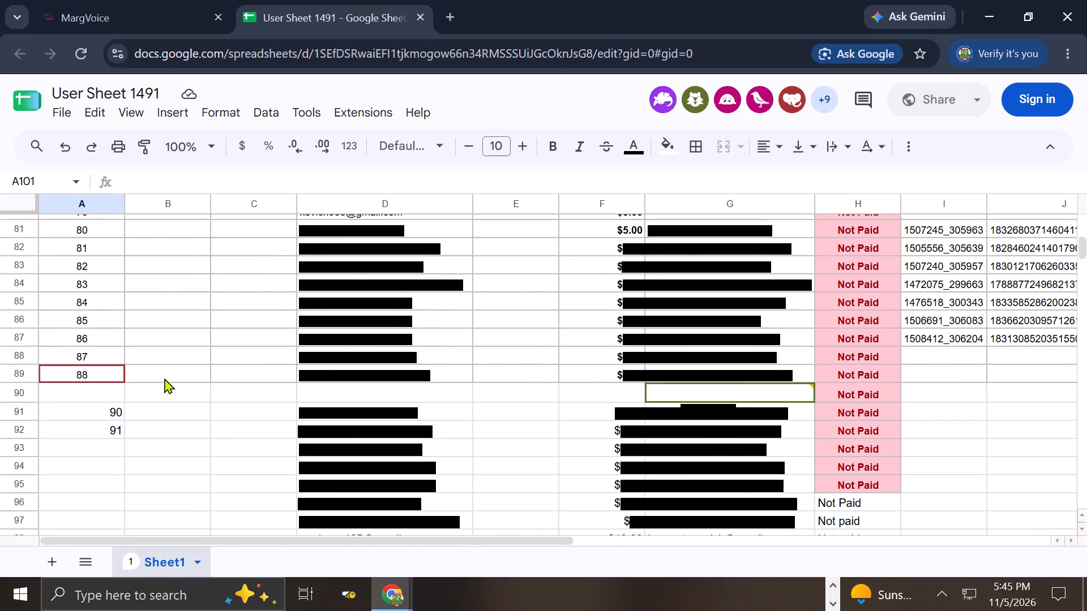
scroll(221, 432, "down", 2)
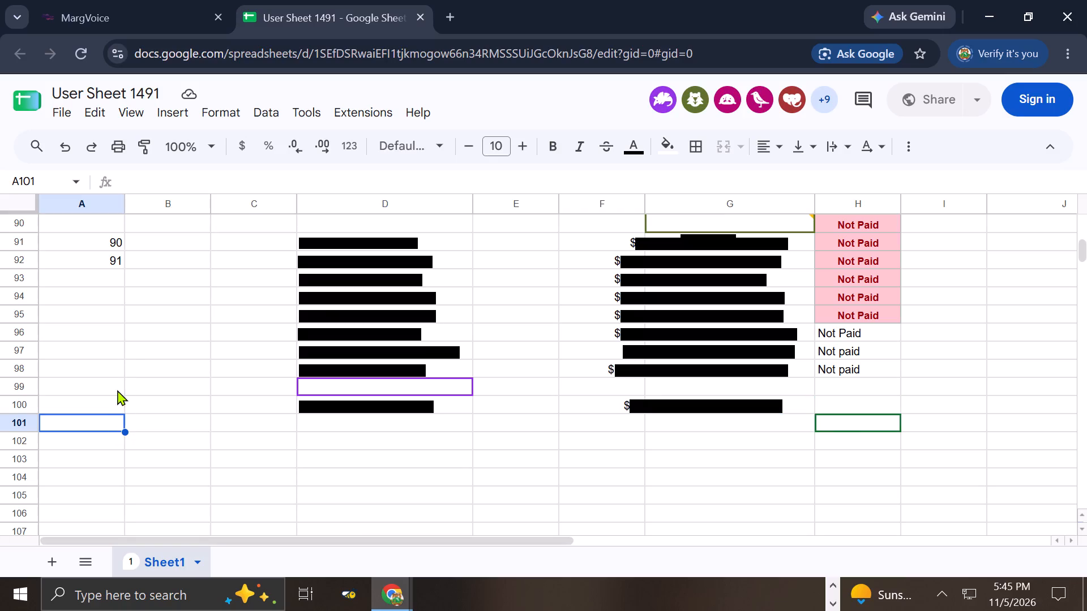
Examine the list again from its header row downward, checking the email, amount, PayPal ID and status columns.
scroll(119, 402, "up", 9)
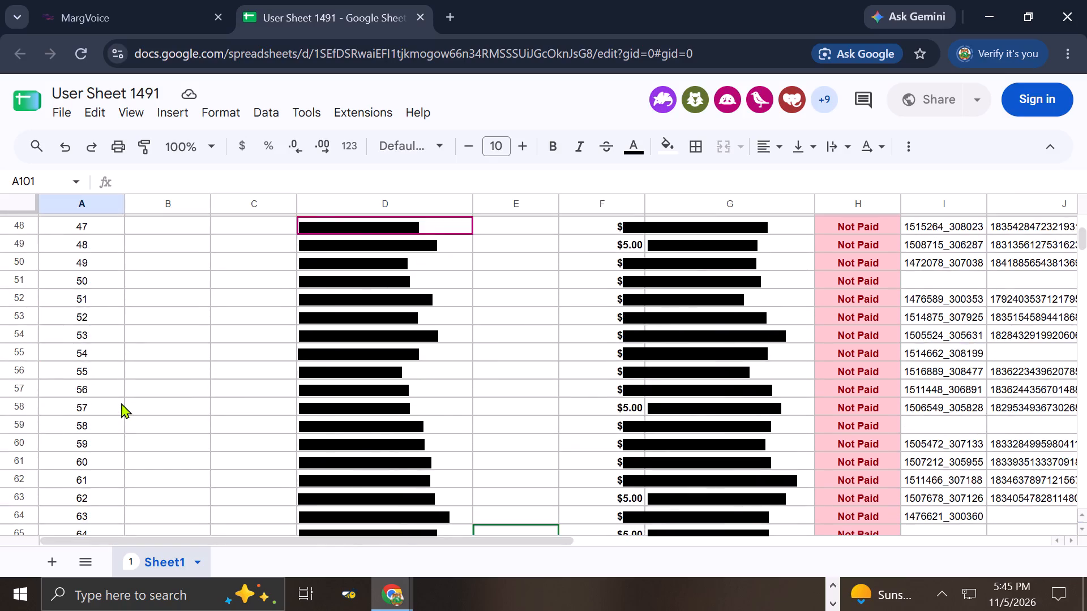
scroll(121, 402, "up", 5)
scroll(182, 390, "up", 8)
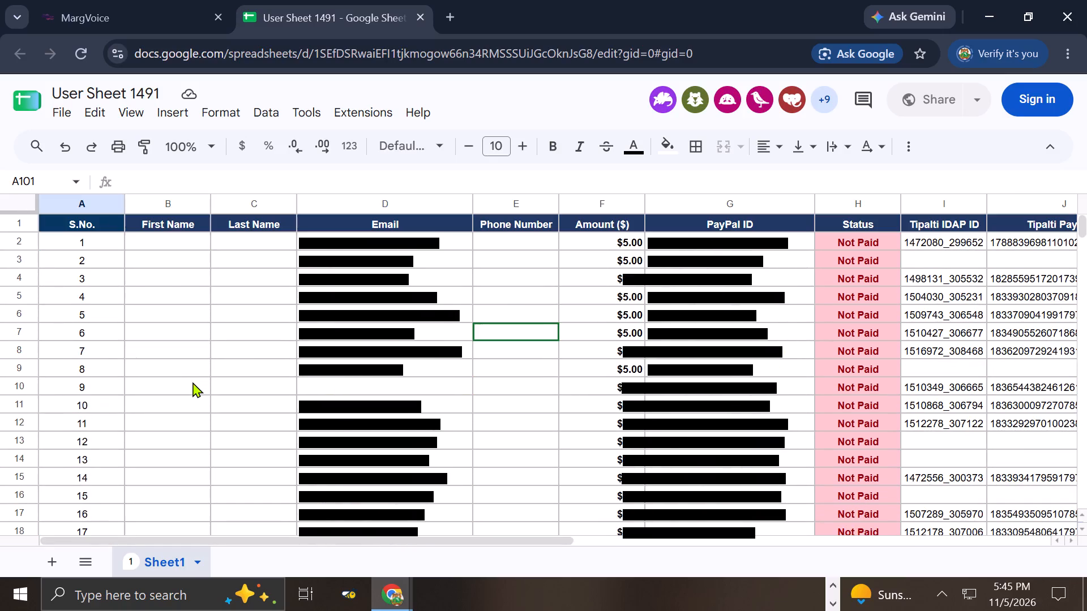
scroll(192, 382, "up", 1)
scroll(192, 398, "down", 3)
scroll(191, 398, "up", 4)
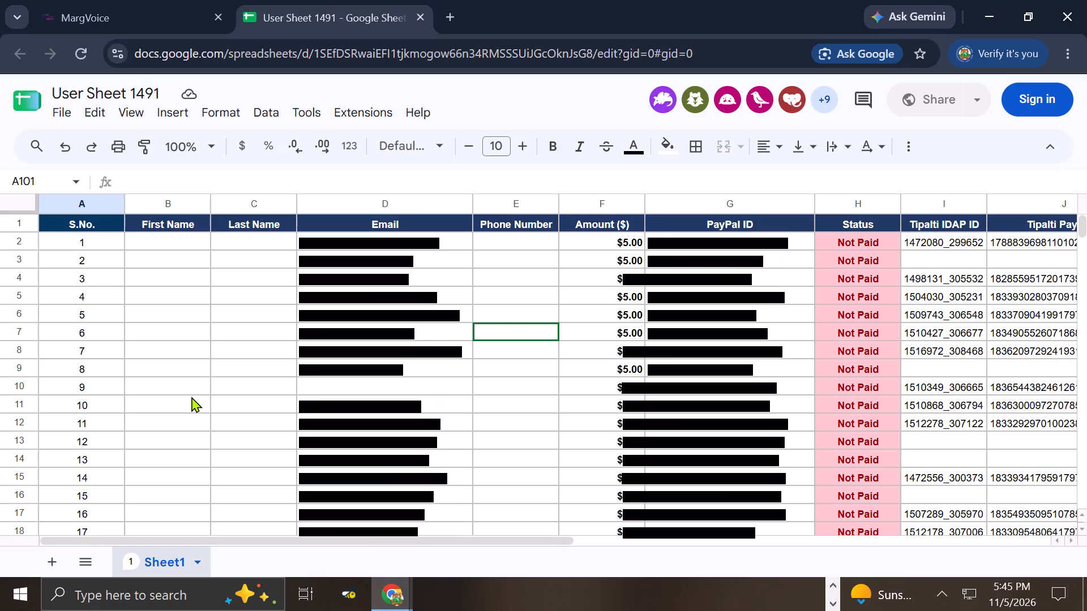
scroll(181, 412, "down", 5)
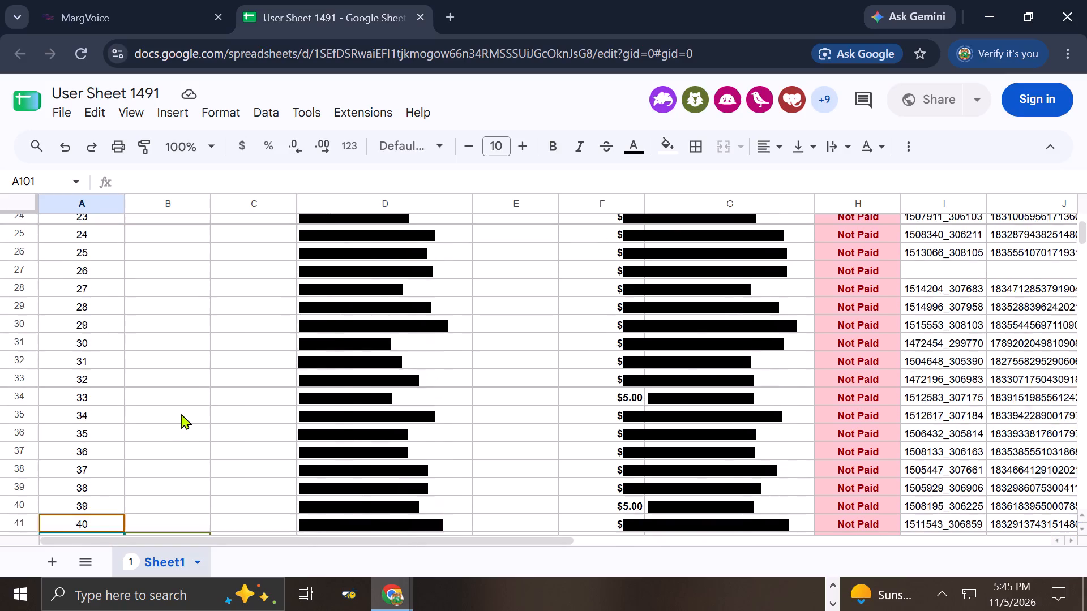
scroll(181, 414, "down", 8)
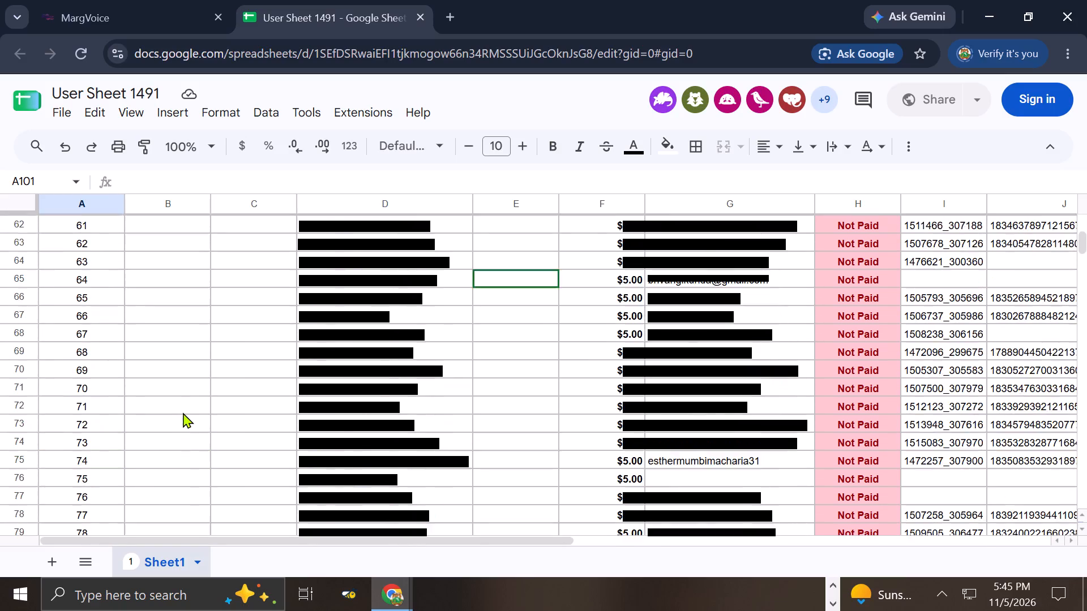
Enter the email address in cell D101, in the first empty row below the last payment entry, dismissing the WhatsApp notification.
scroll(183, 412, "down", 4)
scroll(302, 436, "down", 3)
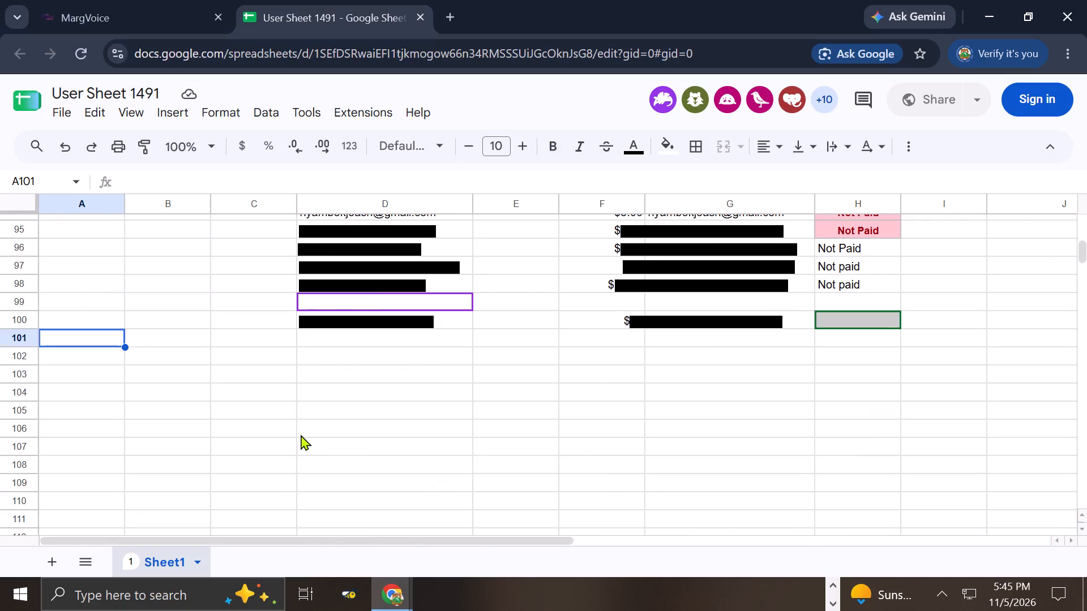
left_click(326, 332)
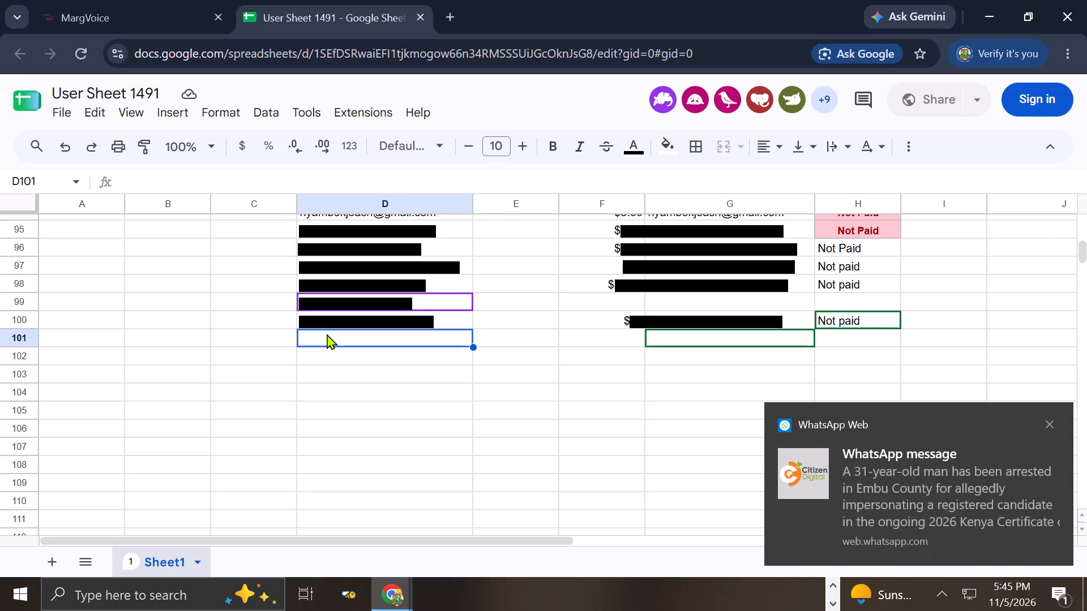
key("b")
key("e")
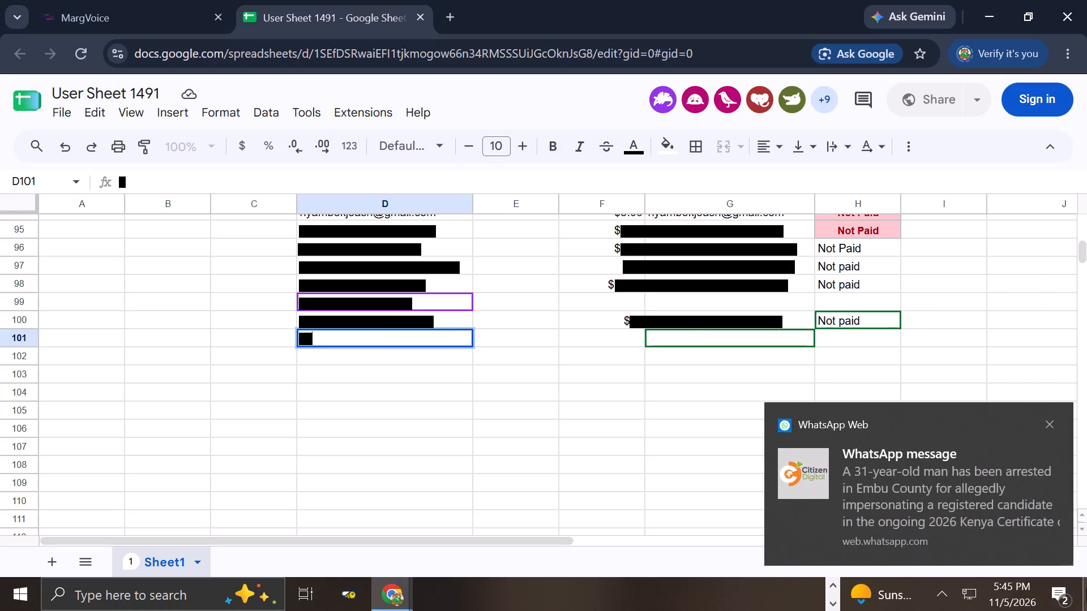
left_click(1052, 424)
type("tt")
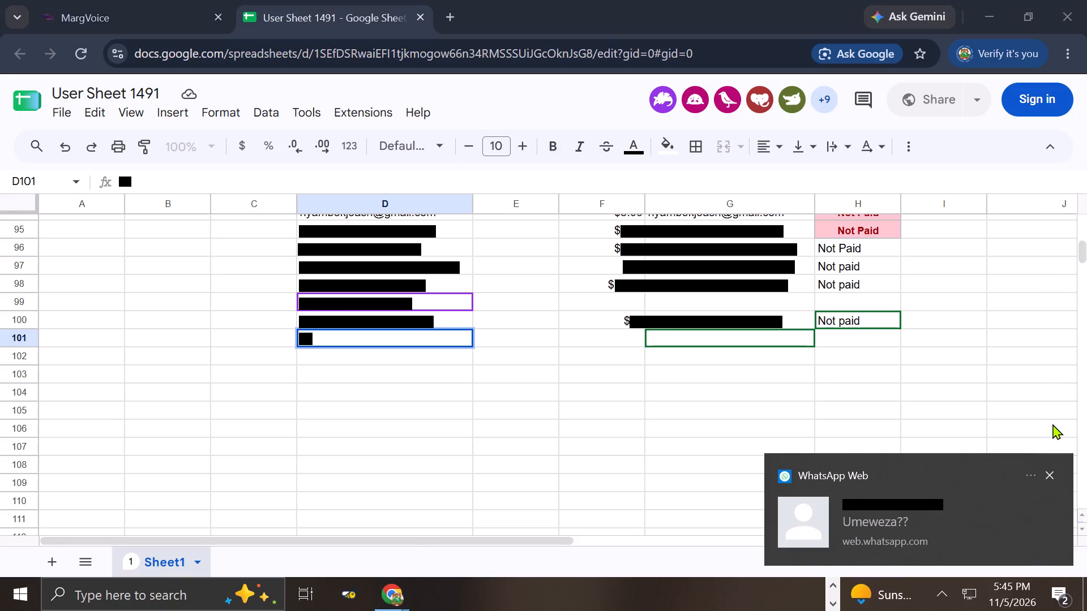
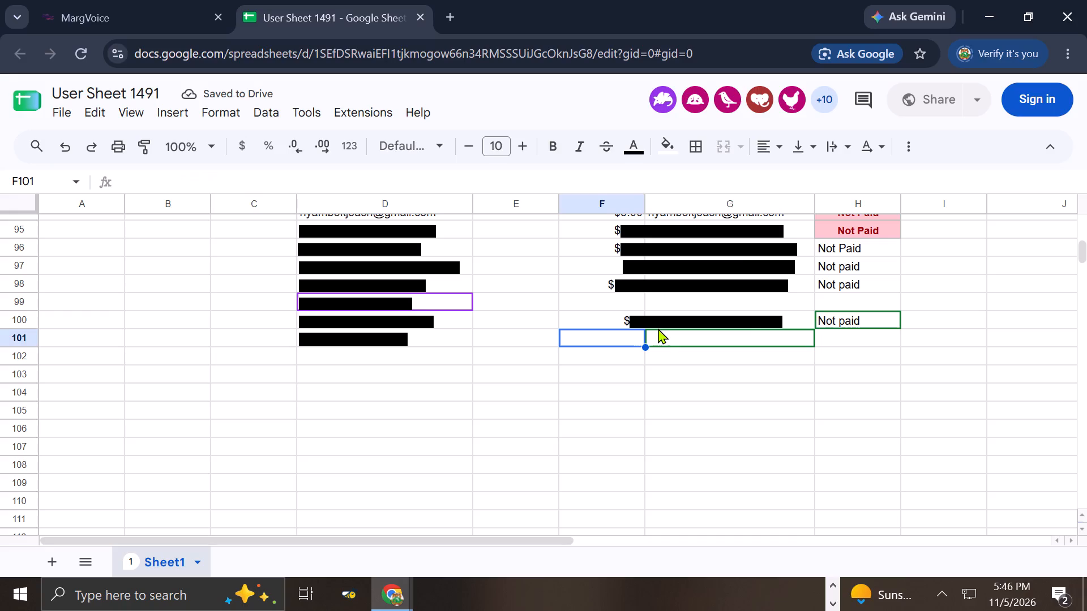
Enter $44 as the amount in cell F101 of the payment list.
key("shift+dollar")
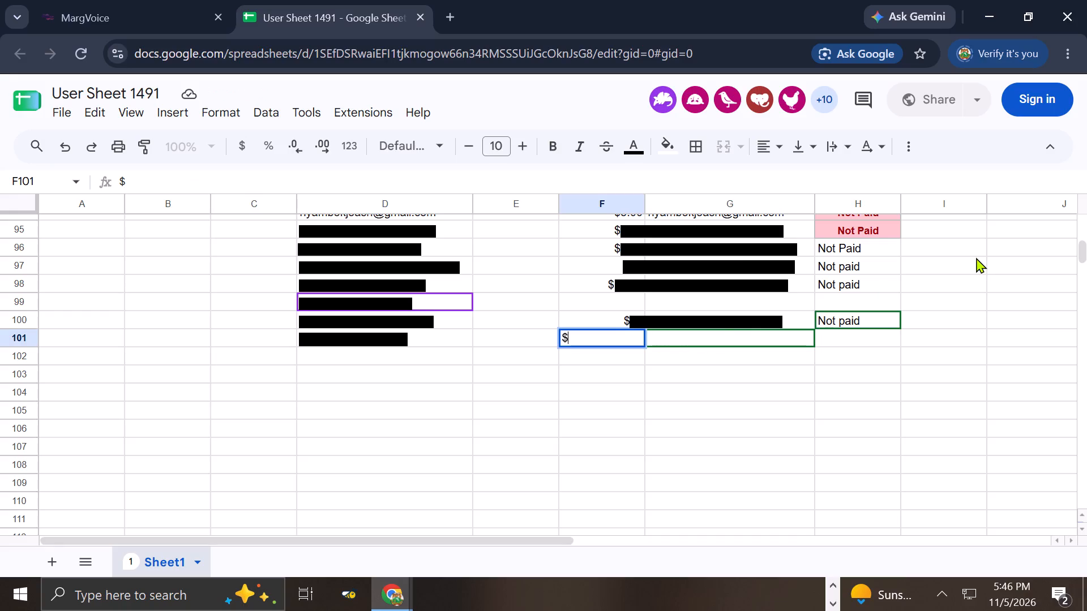
type("44")
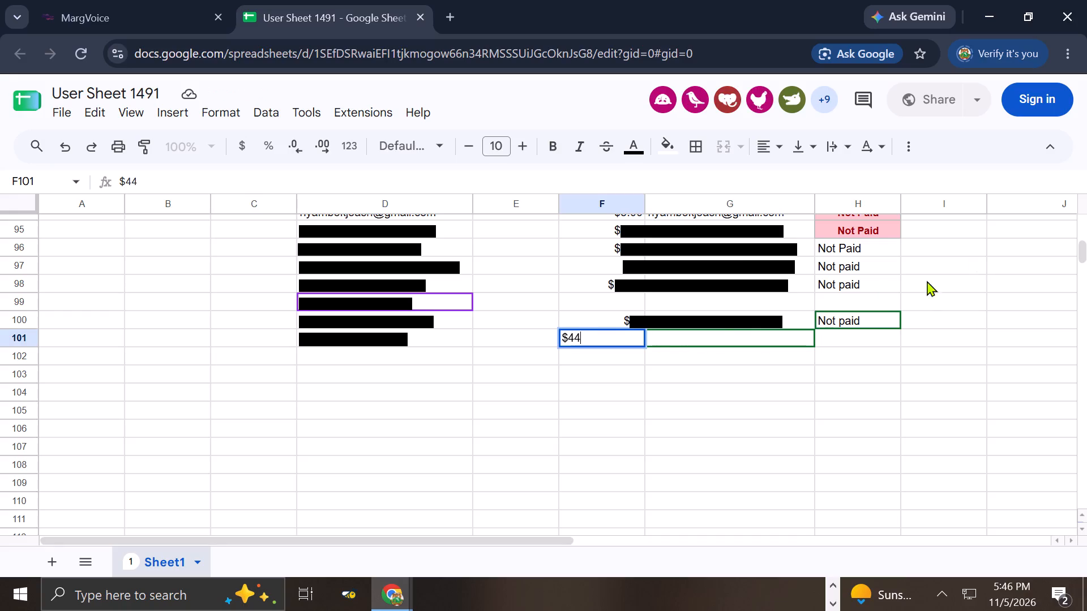
left_click(742, 334)
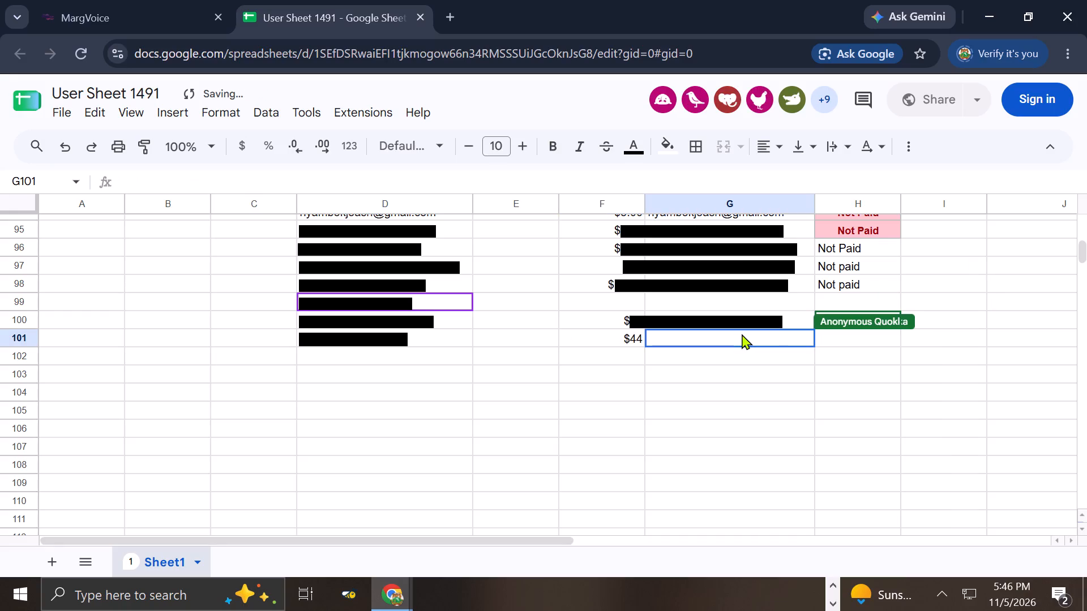
Copy the email address from D101 into the PayPal ID cell G101 of the same row.
left_click_drag(425, 337, 384, 342)
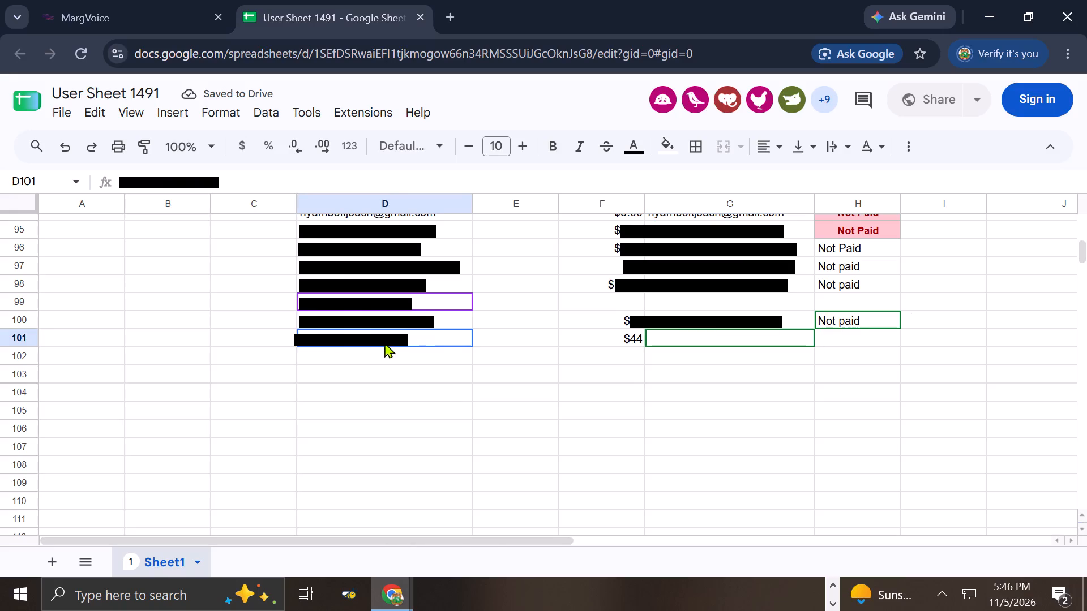
left_click_drag(384, 342, 384, 342)
right_click(387, 334)
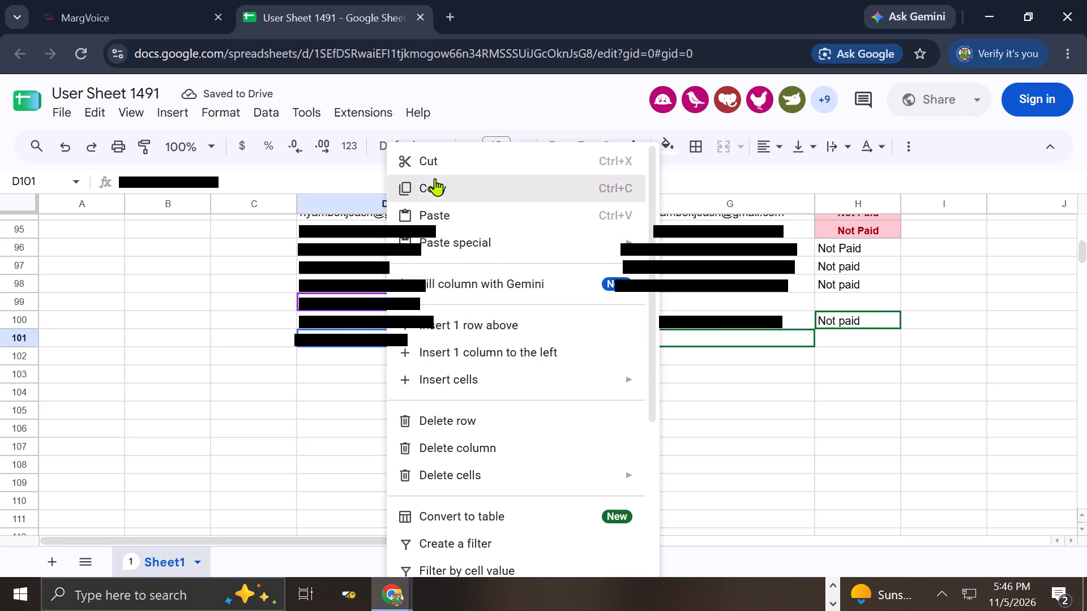
left_click(435, 184)
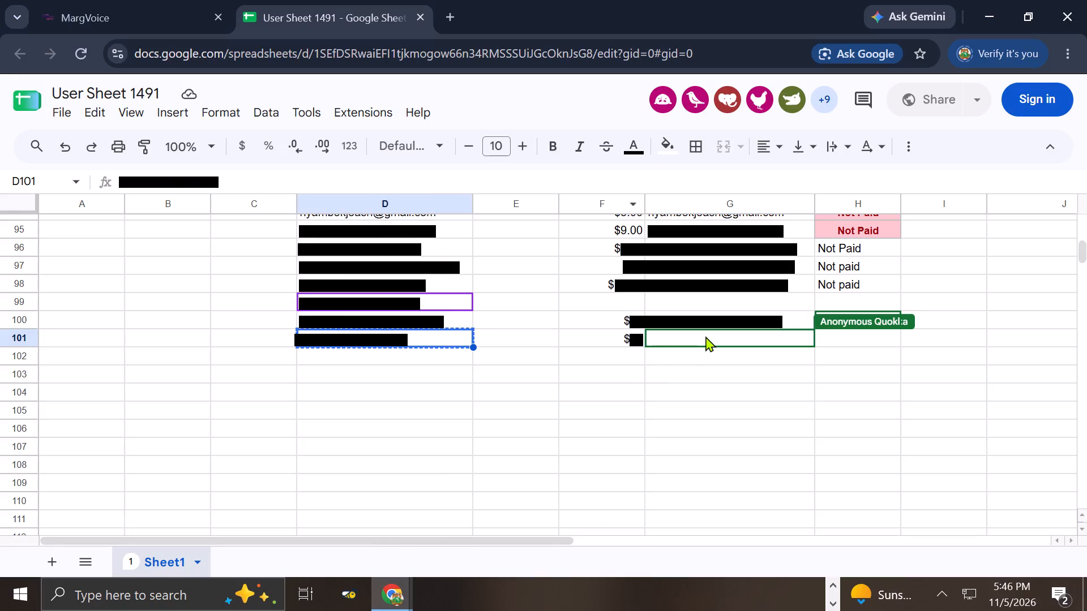
left_click(705, 336)
right_click(705, 336)
left_click(746, 208)
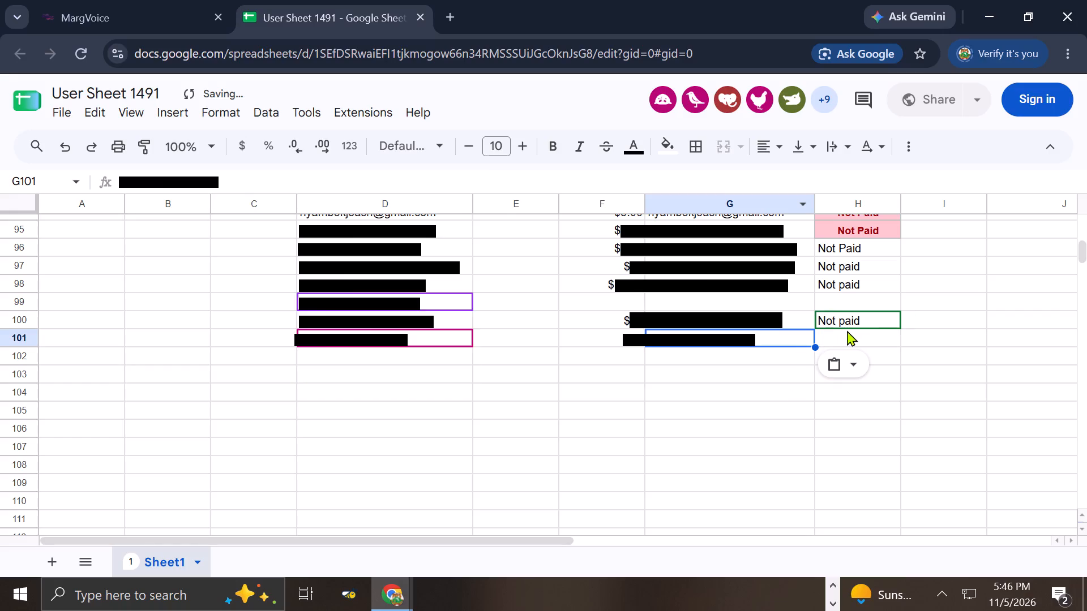
Enter the status "Not paid" in cell H101.
left_click(847, 334)
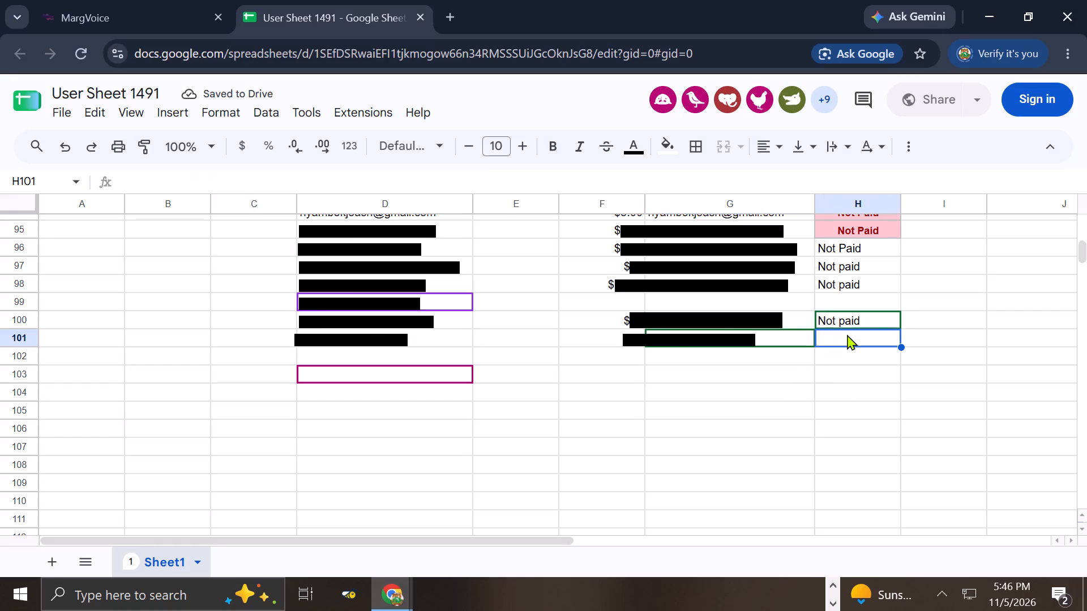
key("o")
type("t")
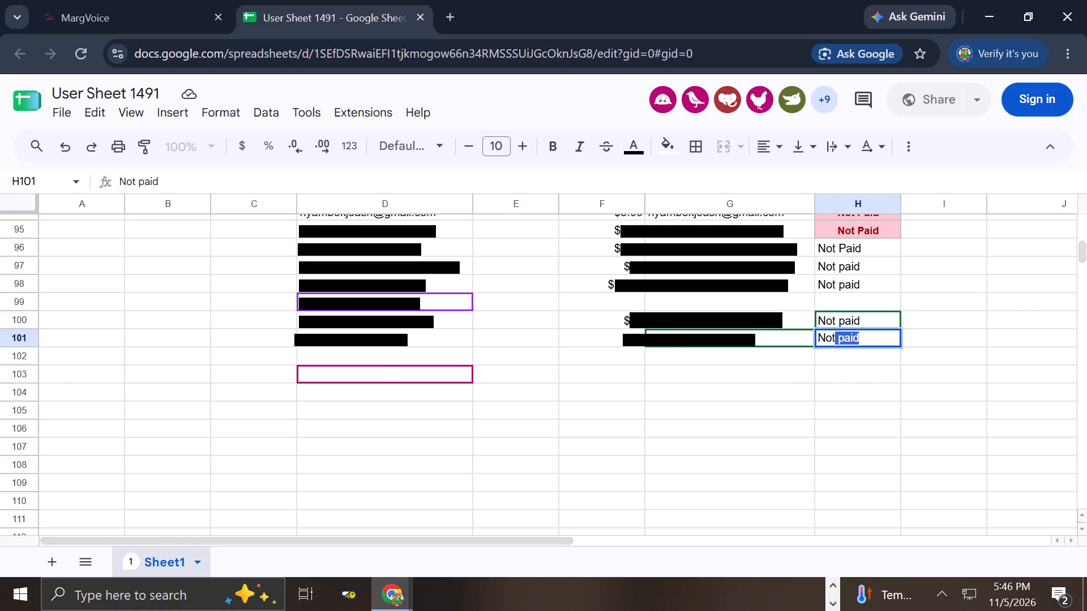
key("space")
type("paid")
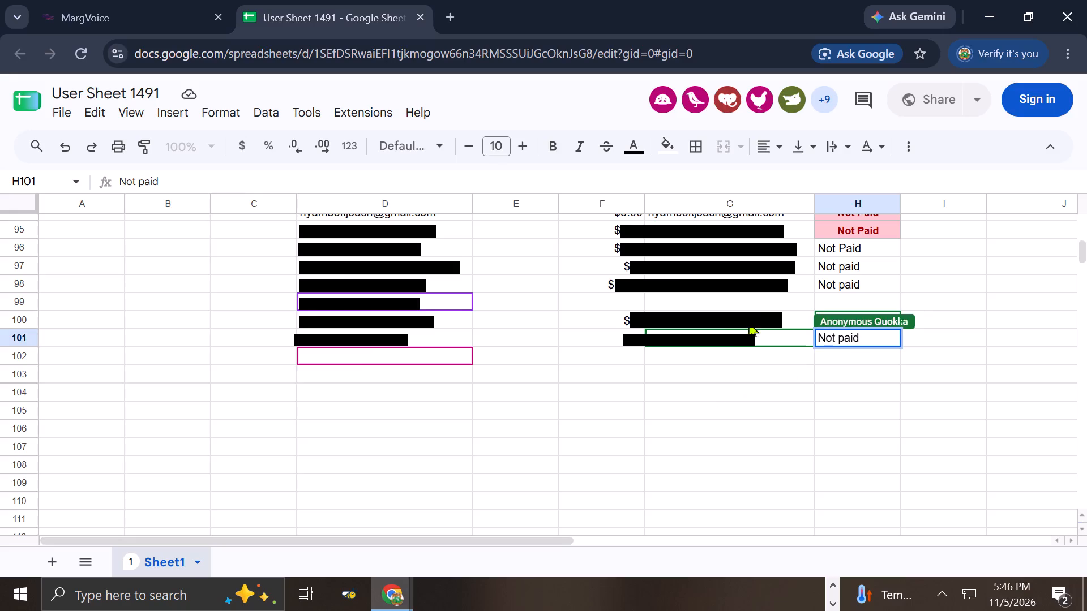
Look over the last payment entries and the empty rows beneath them, checking serial numbers, amounts and the next free row.
scroll(371, 343, "up", 3)
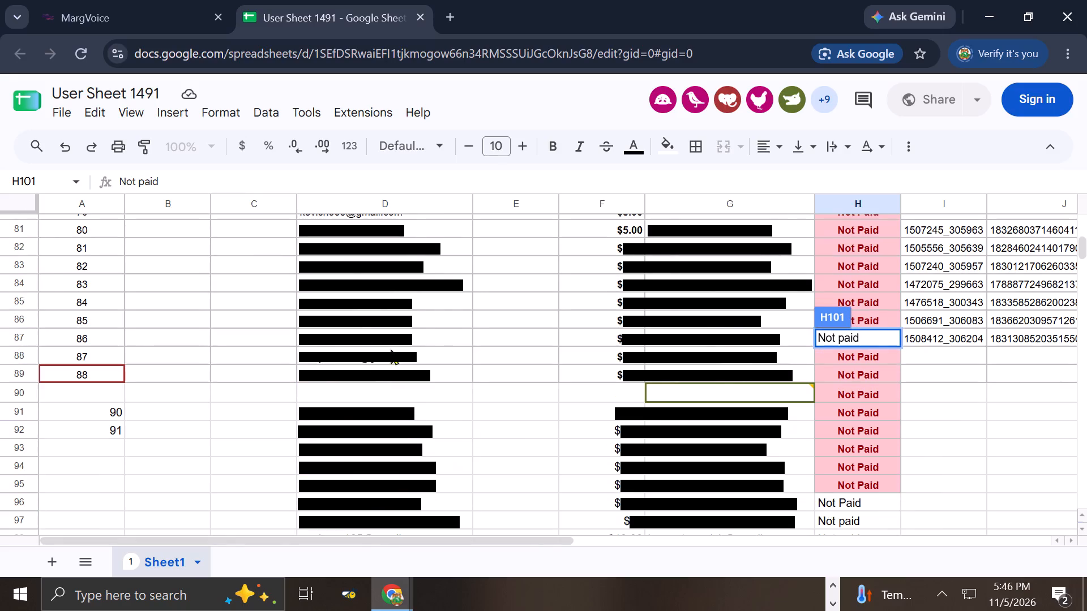
scroll(404, 368, "up", 1)
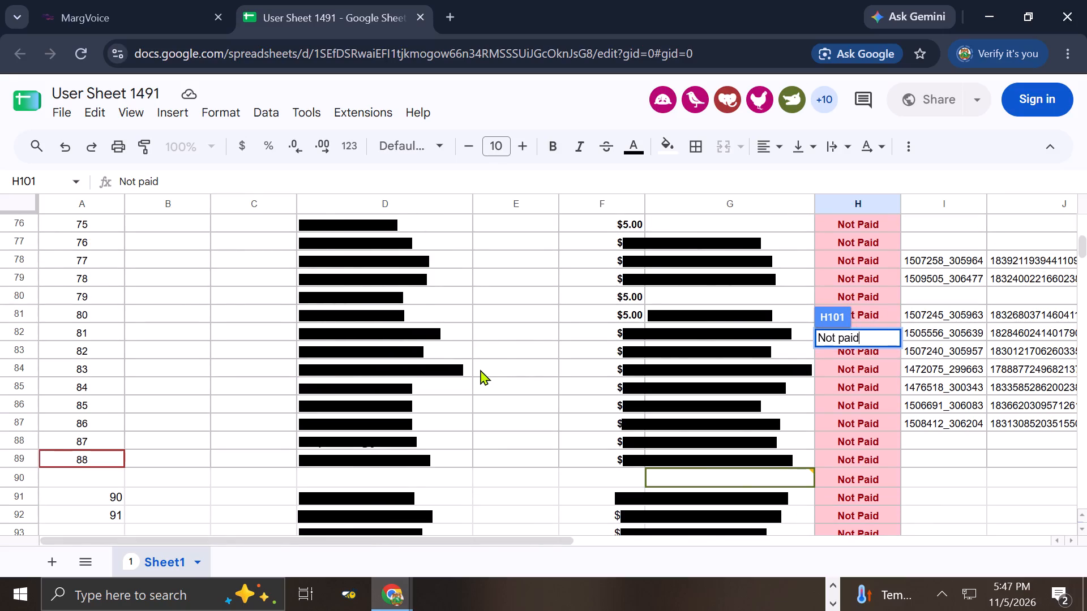
scroll(498, 356, "down", 2)
scroll(468, 422, "down", 1)
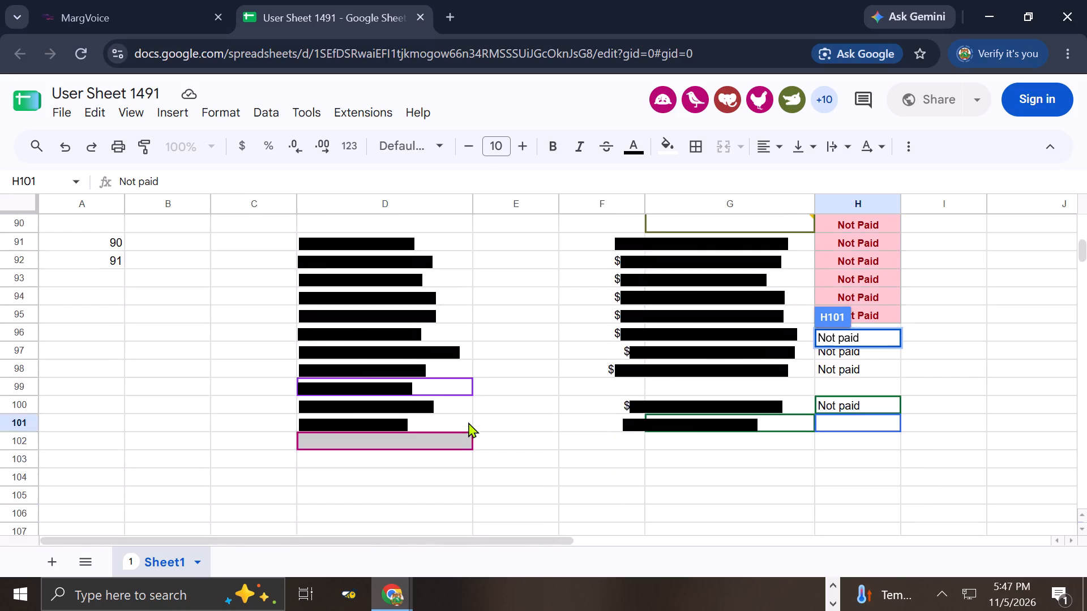
scroll(468, 422, "down", 1)
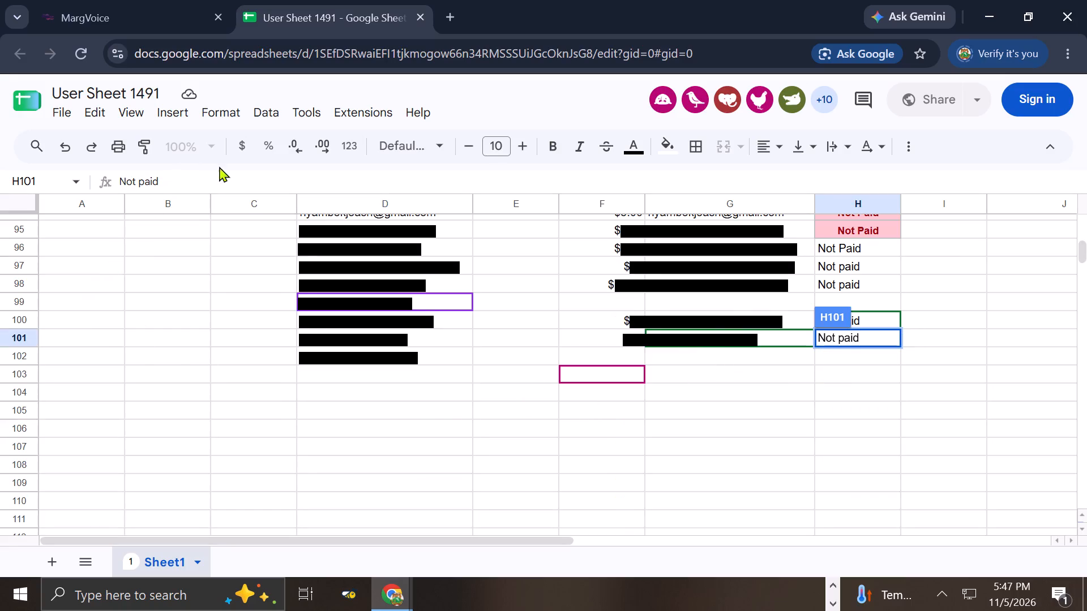
scroll(451, 135, "up", 1)
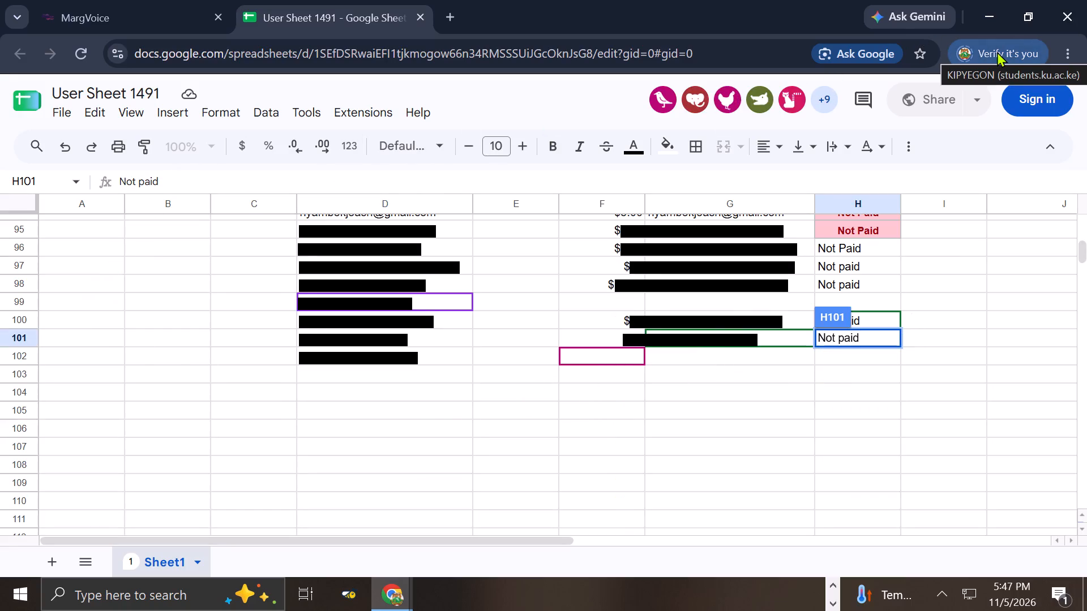
scroll(568, 249, "down", 1)
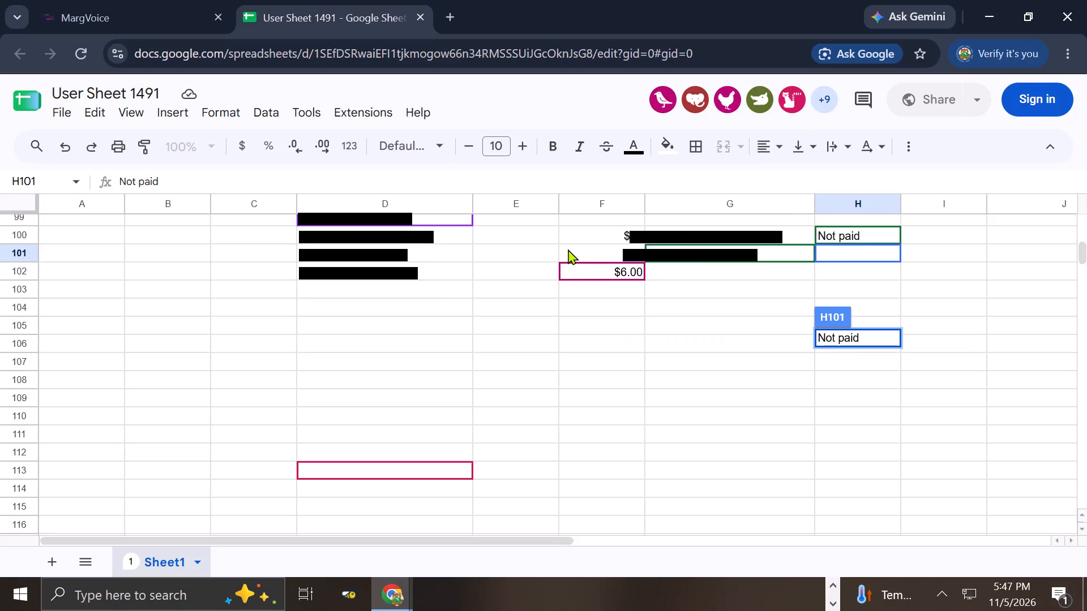
scroll(568, 249, "down", 3)
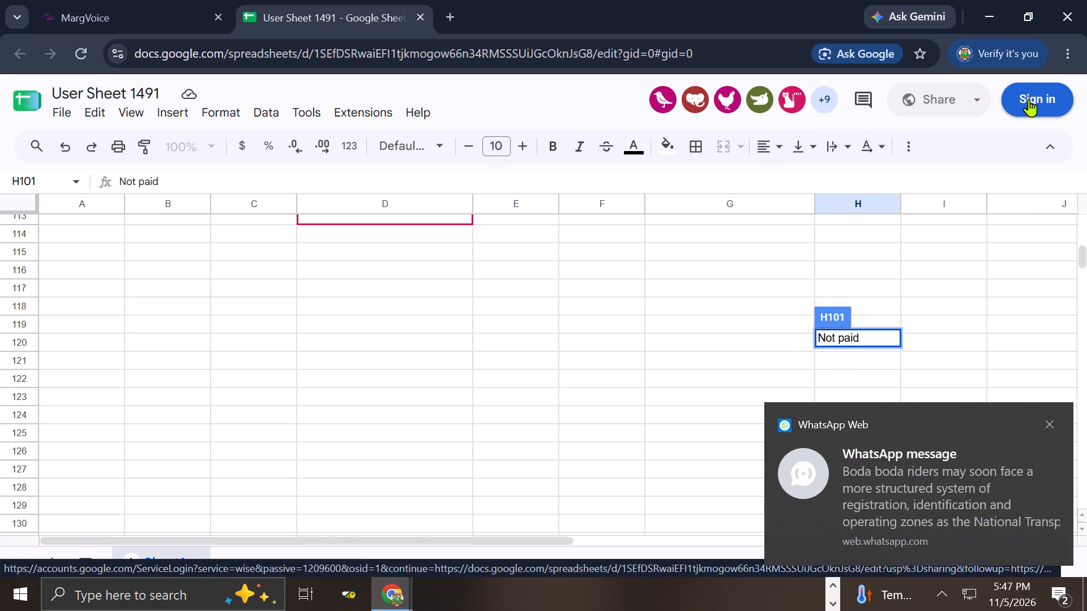
scroll(135, 302, "down", 1)
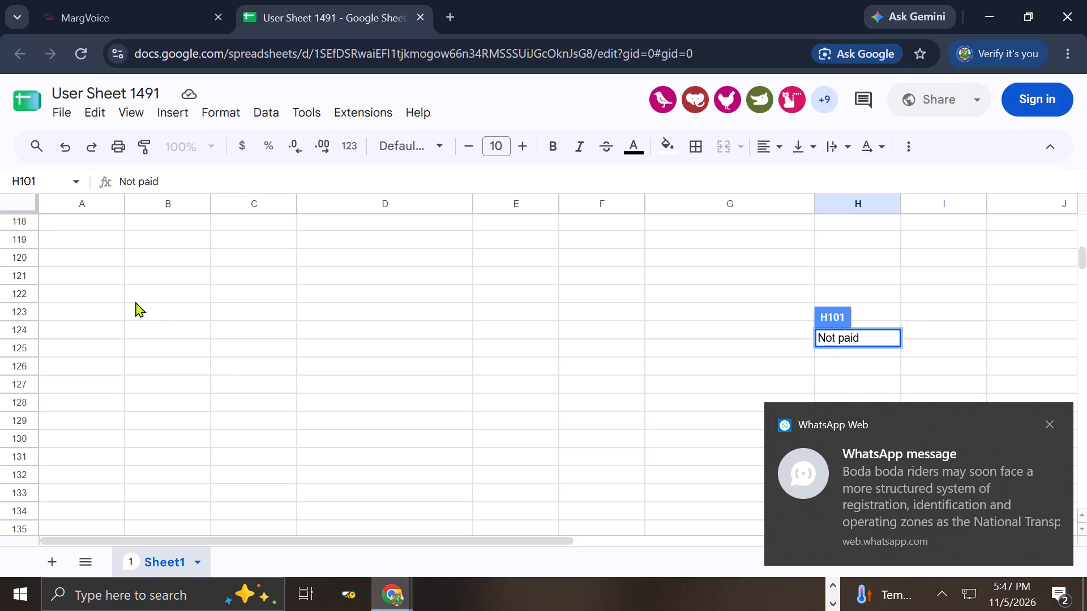
scroll(101, 255, "up", 1)
scroll(329, 246, "up", 2)
scroll(326, 273, "down", 1)
scroll(326, 273, "up", 2)
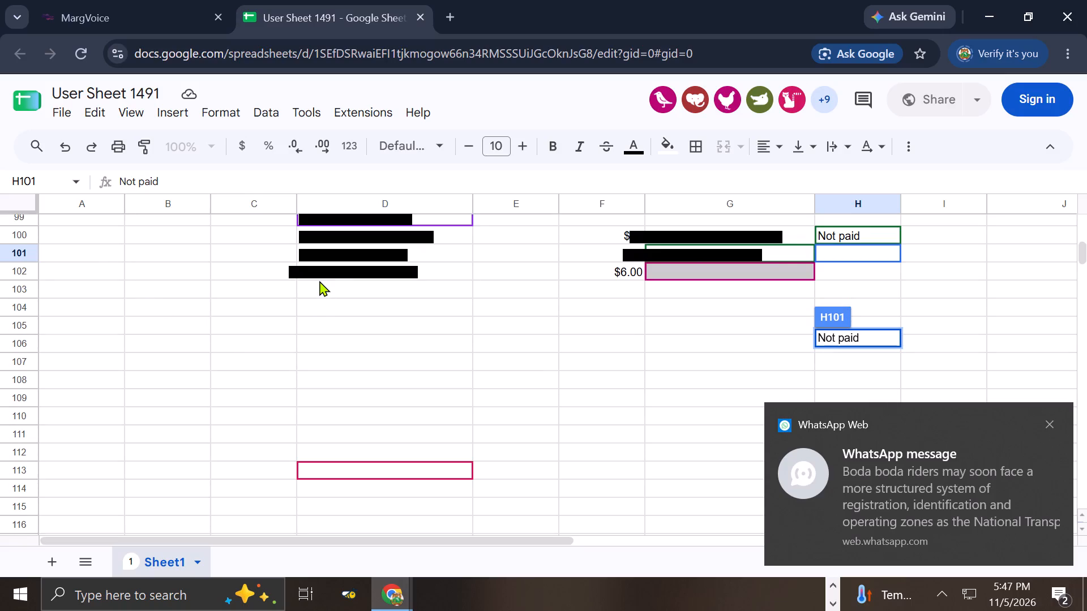
scroll(319, 281, "up", 2)
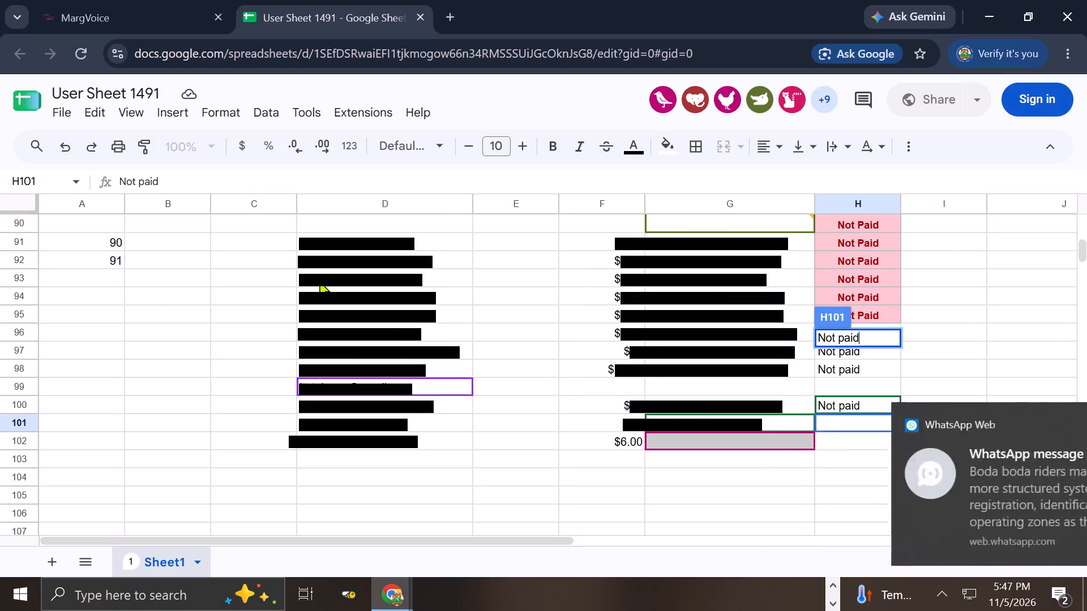
scroll(319, 281, "up", 1)
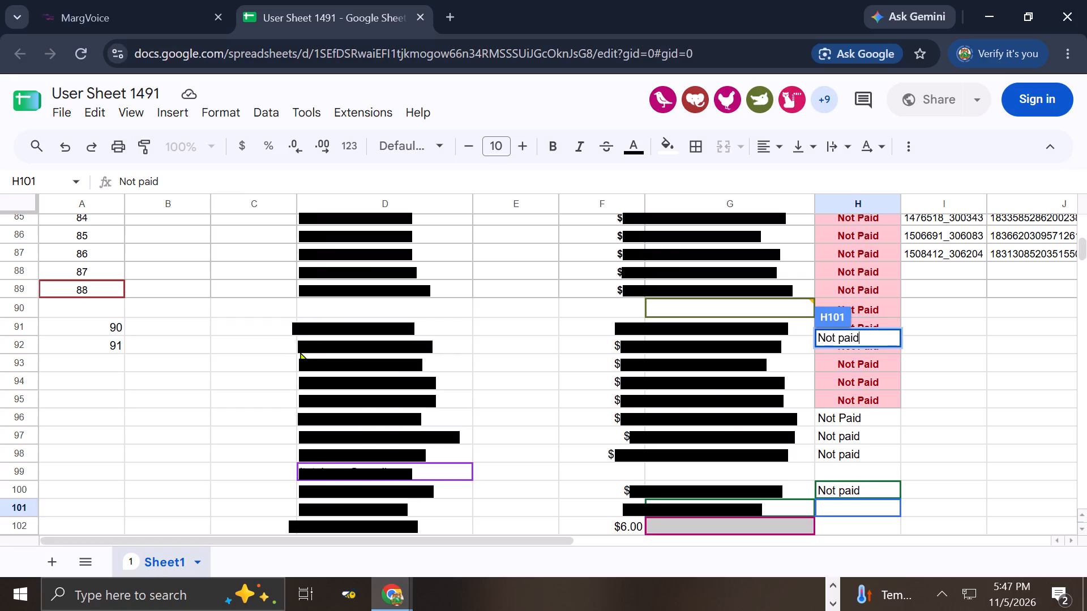
scroll(306, 343, "up", 1)
scroll(306, 343, "down", 3)
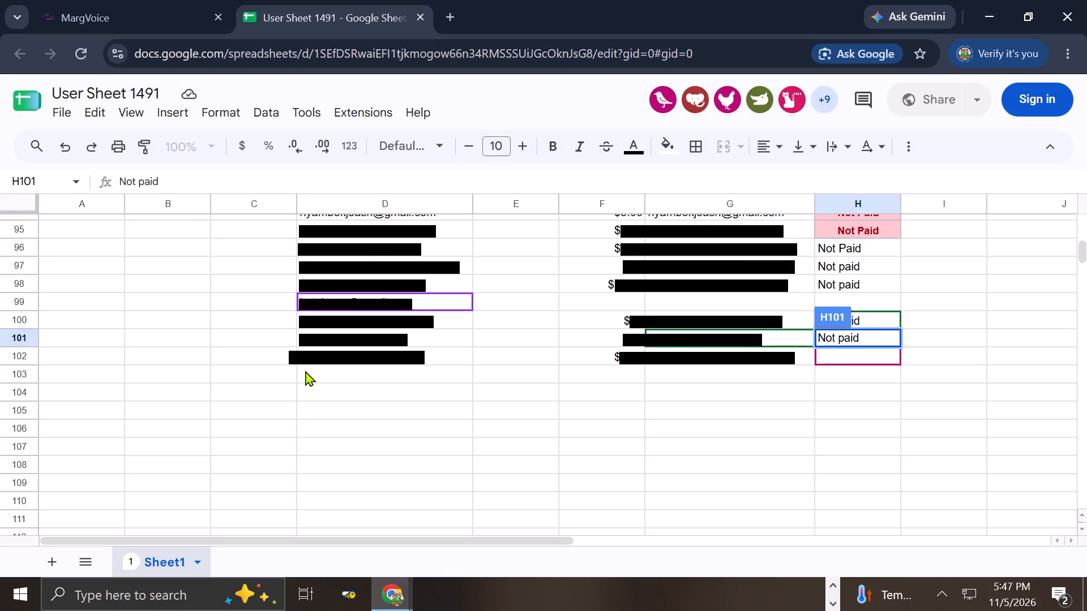
Enter the email address for a new payment entry in cell D103, below the last filled row.
left_click(305, 371)
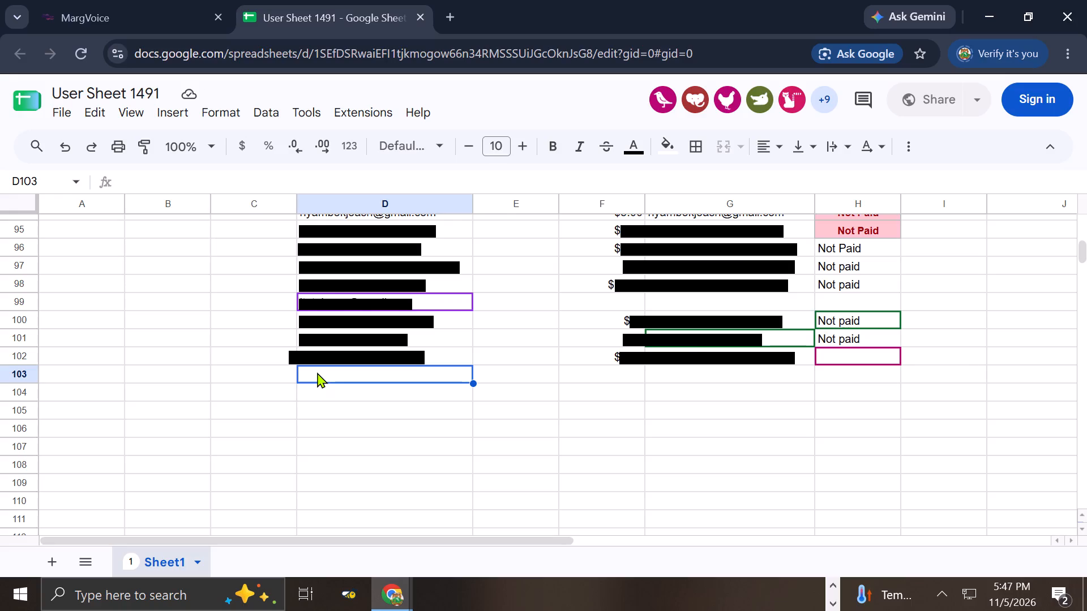
type("kip")
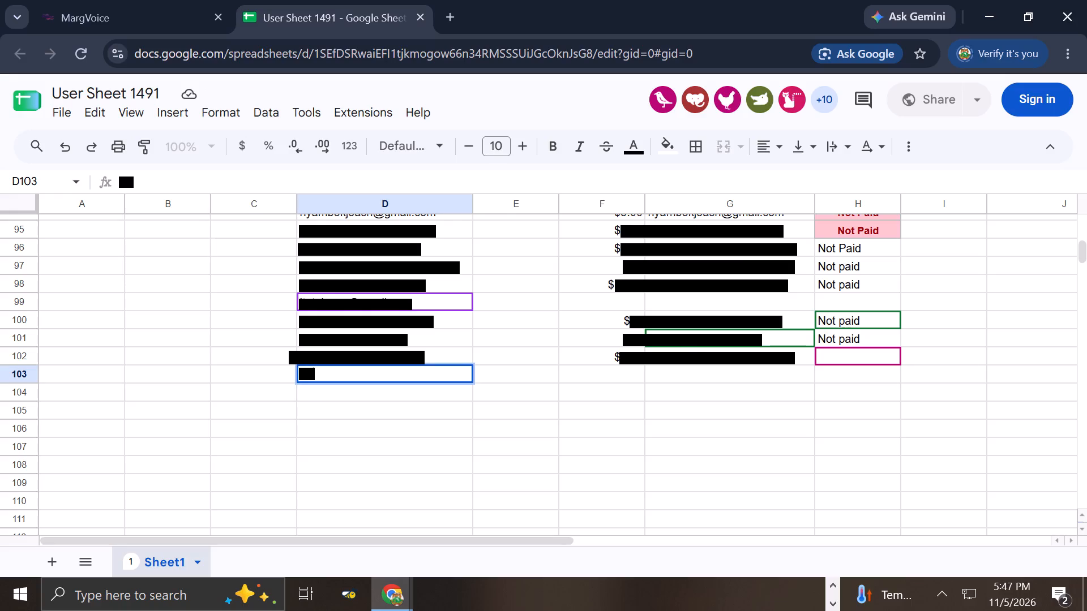
type("yeg")
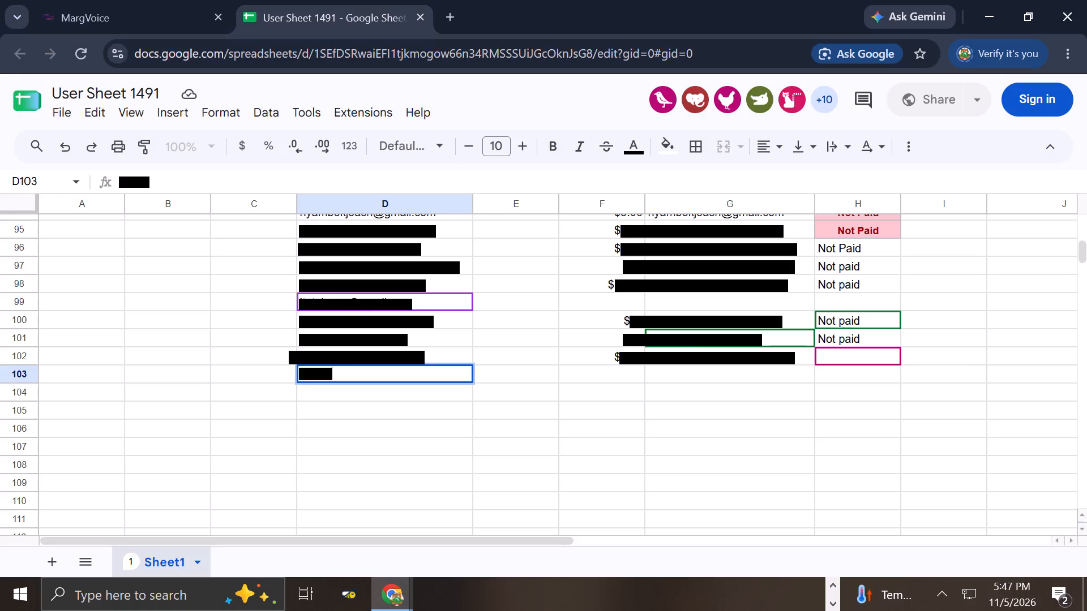
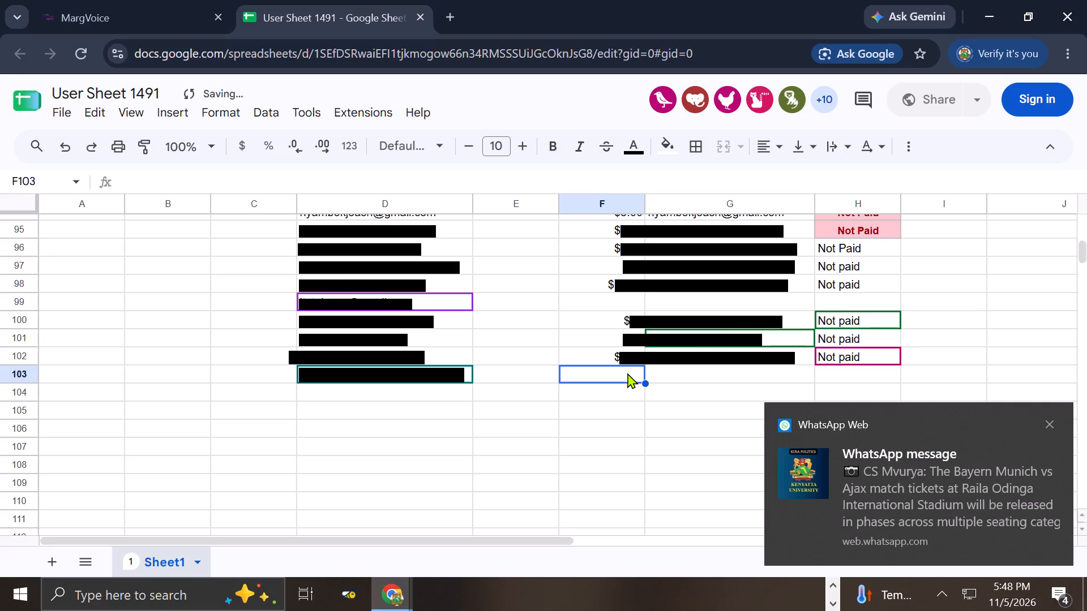
Enter the amount $13 in cell F103 for the new payment entry.
key("shift+dollar")
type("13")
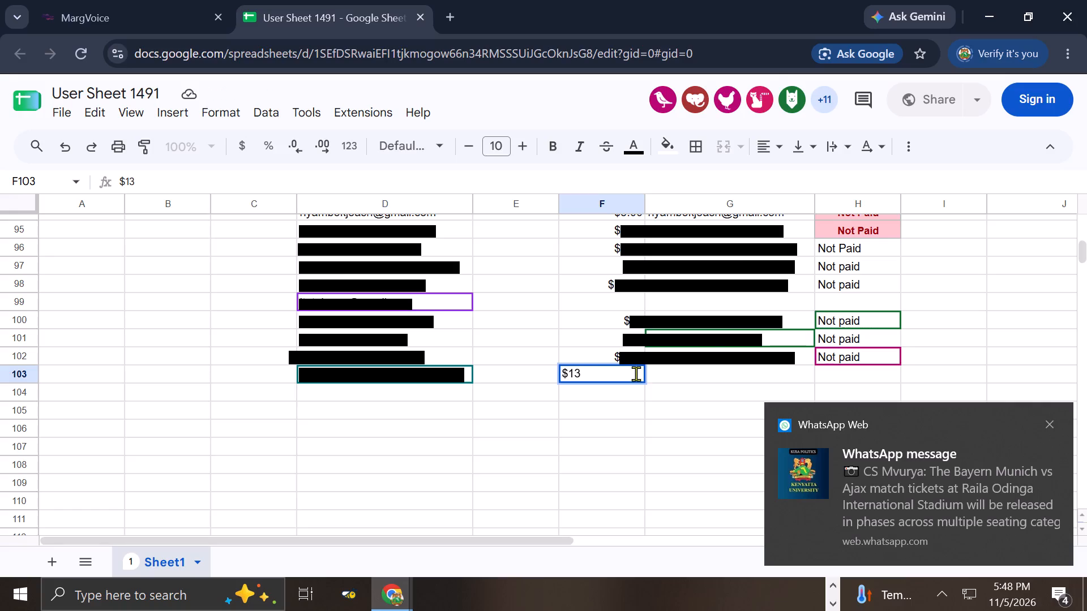
Copy the email address from D103 into the PayPal ID cell G103 of the same row.
left_click(452, 376)
right_click(452, 376)
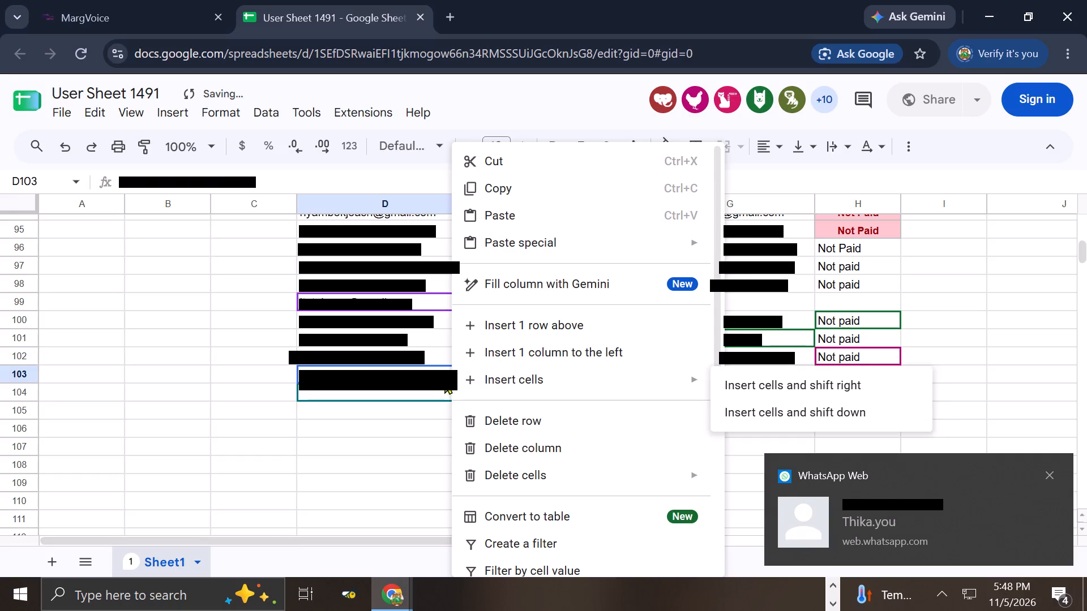
left_click(515, 195)
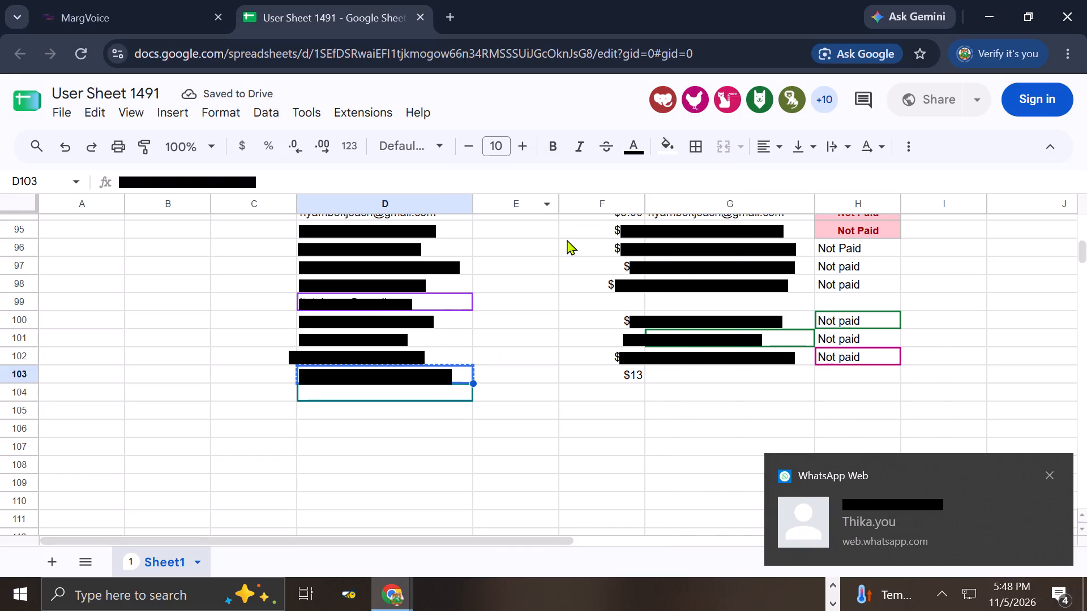
left_click(717, 375)
right_click_drag(717, 376, 721, 381)
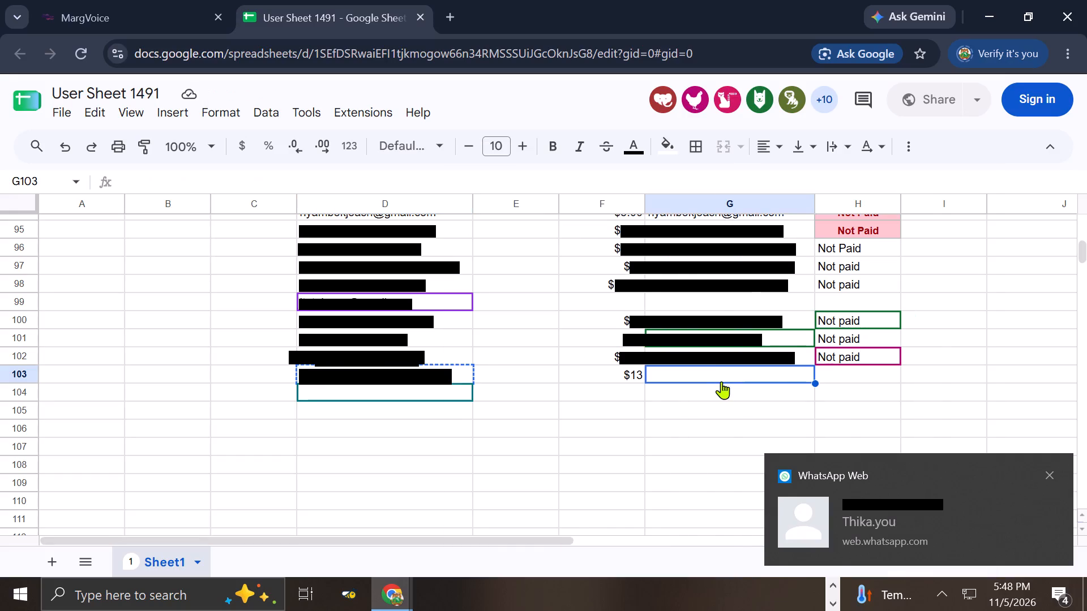
left_click(754, 212)
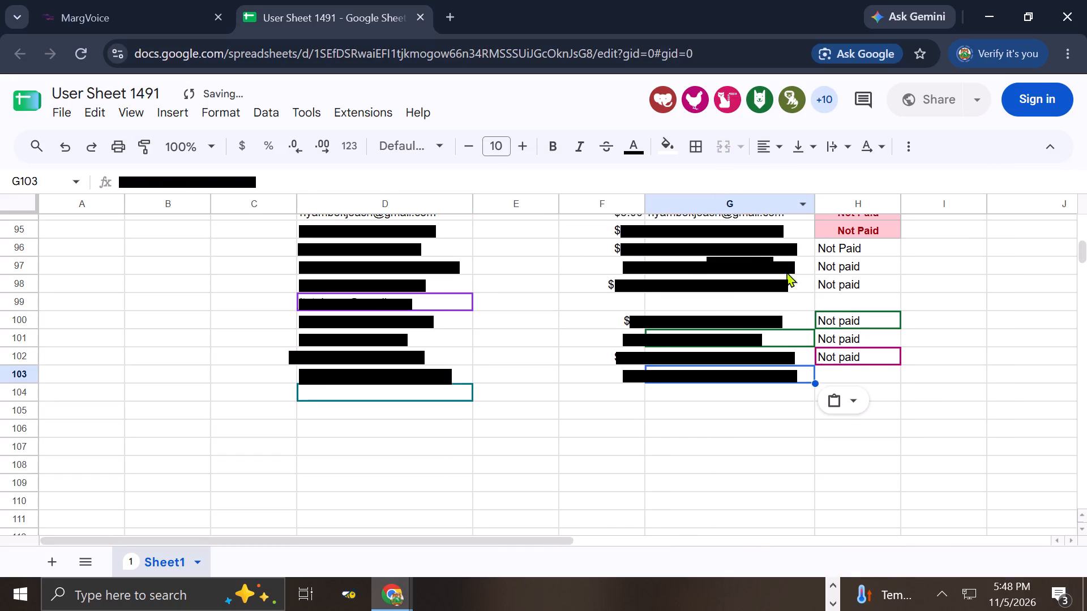
Enter the status "Not paid" in cell H103.
left_click(852, 375)
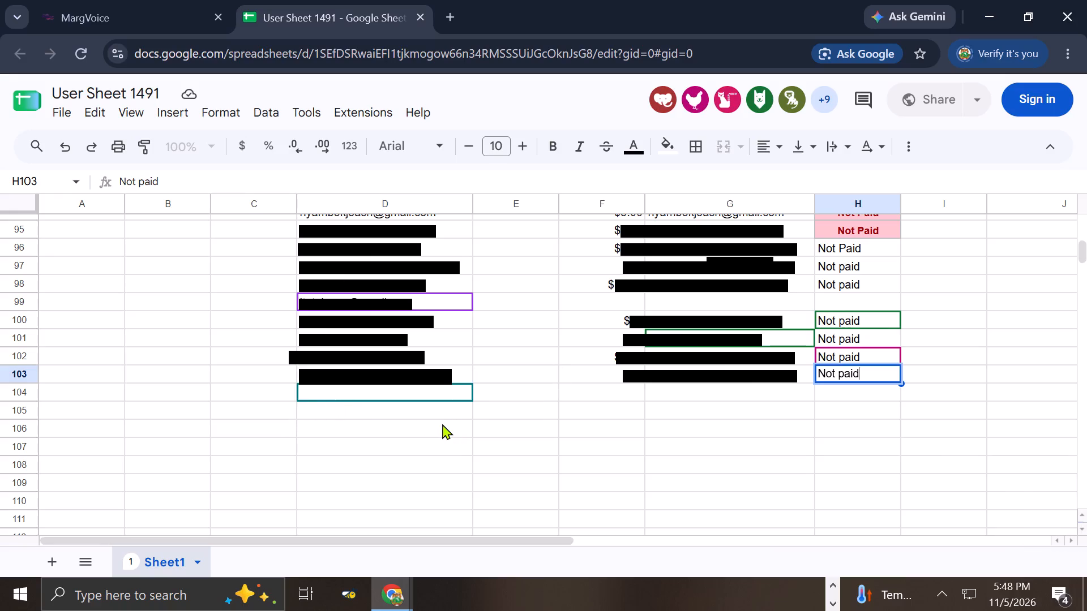
Enter the serial numbers 101 in cell A101 and 103 in cell A103, after checking the numbering of the earlier rows.
scroll(410, 409, "up", 1)
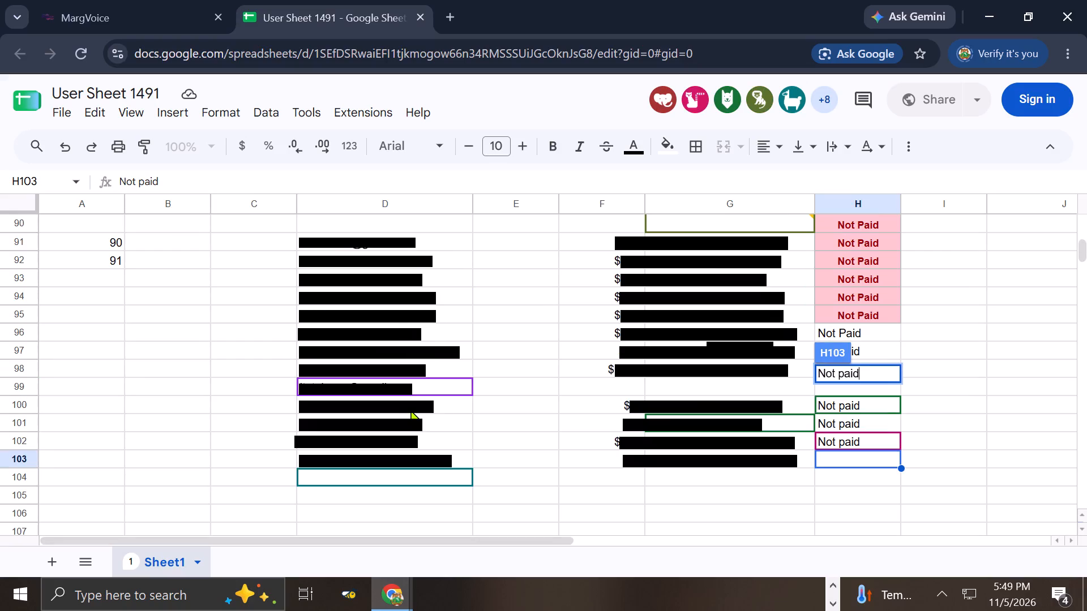
scroll(409, 411, "up", 2)
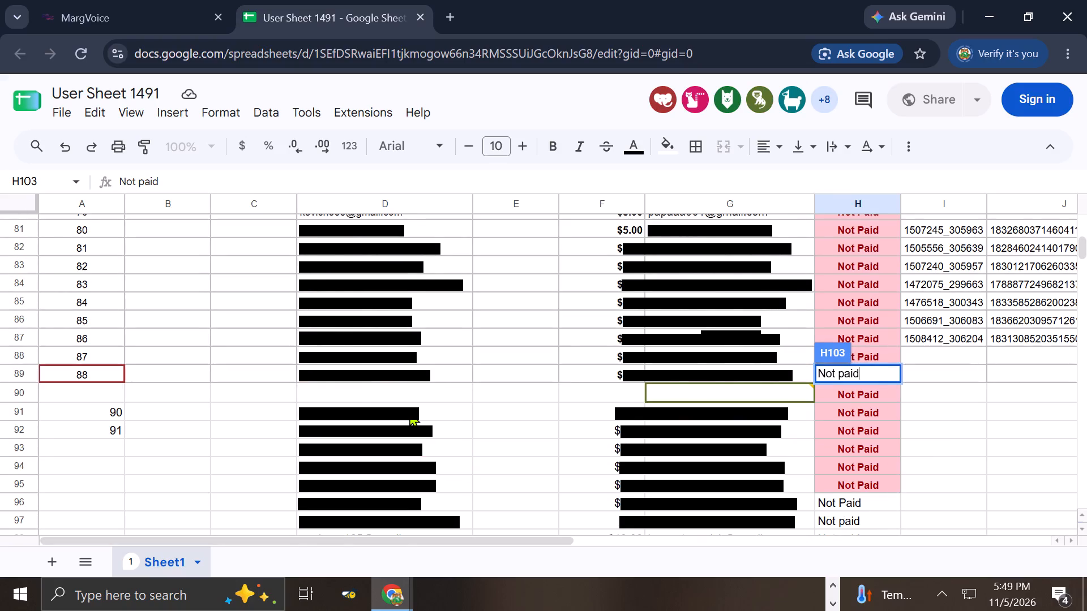
scroll(409, 410, "up", 2)
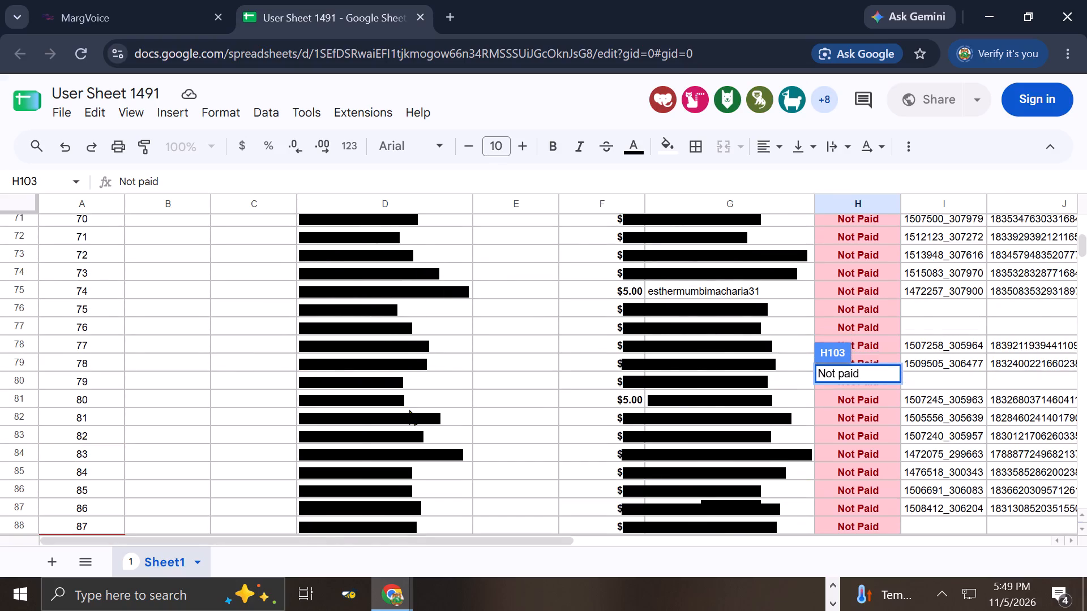
scroll(409, 410, "down", 2)
scroll(203, 499, "down", 2)
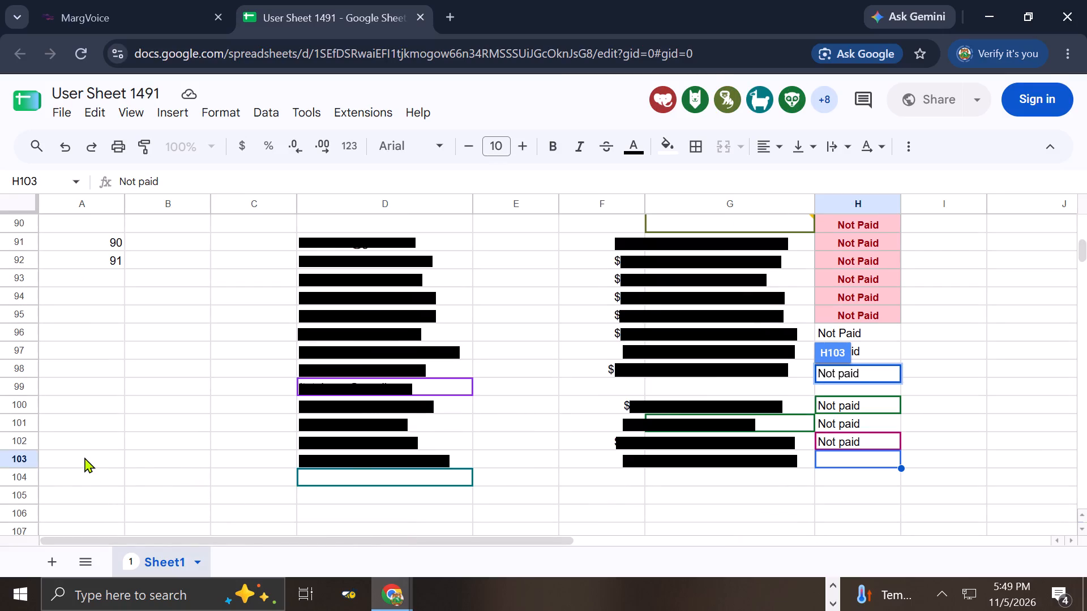
left_click(78, 419)
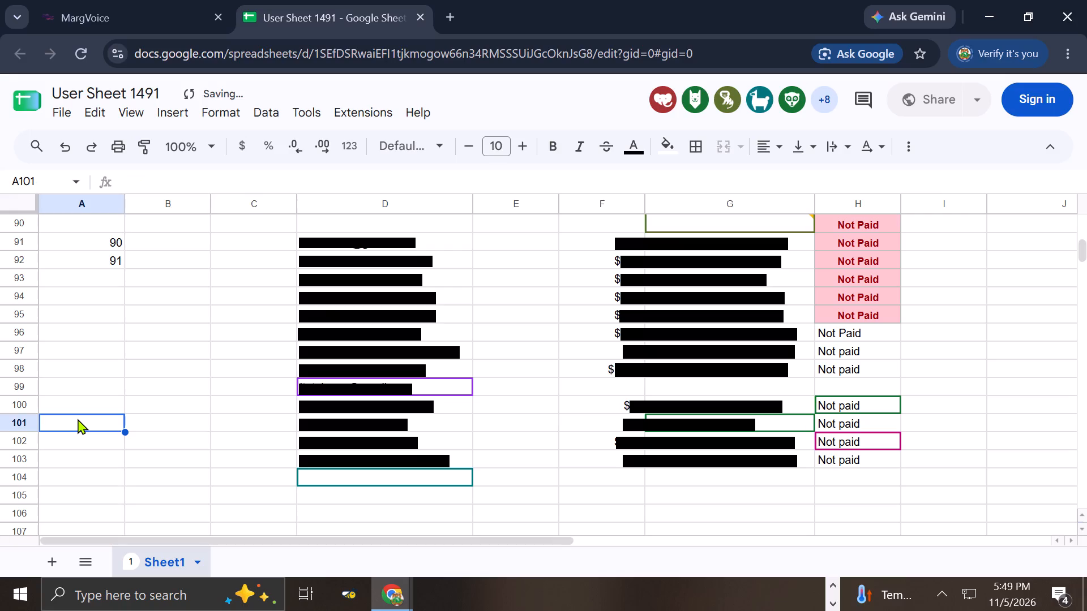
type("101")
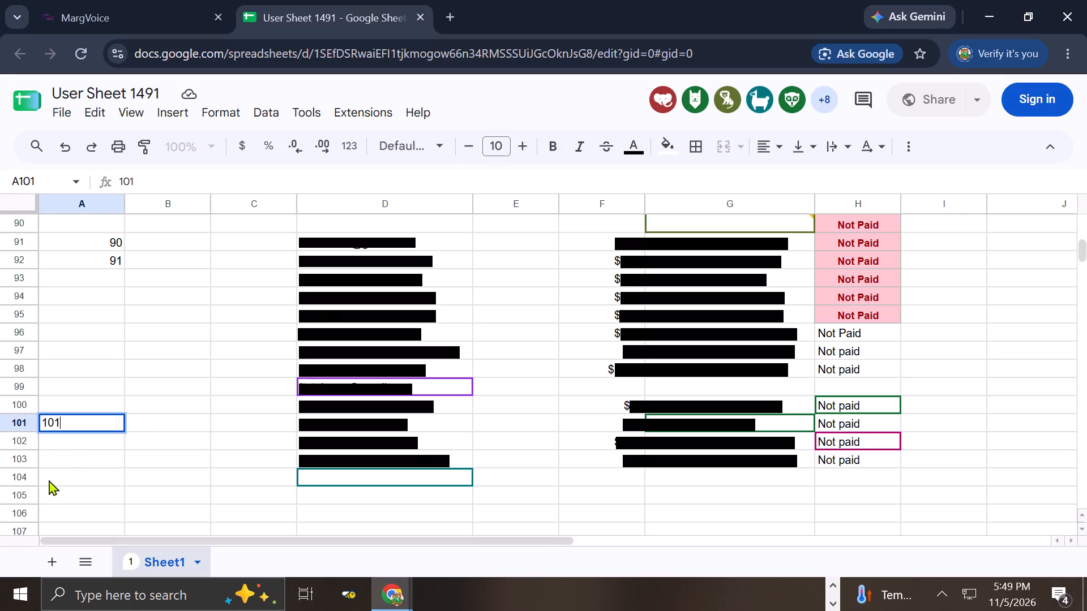
left_click(71, 457)
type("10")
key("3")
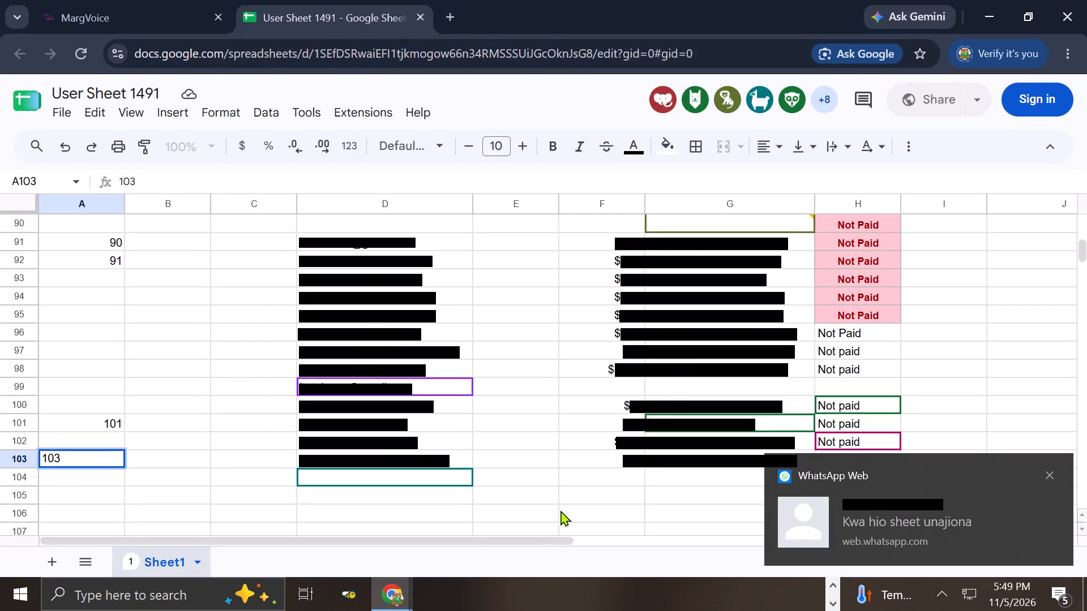
left_click(568, 470)
Look through the sheet from the header row to the last entries, checking serial numbers, column headings and the next free row.
scroll(159, 485, "up", 4)
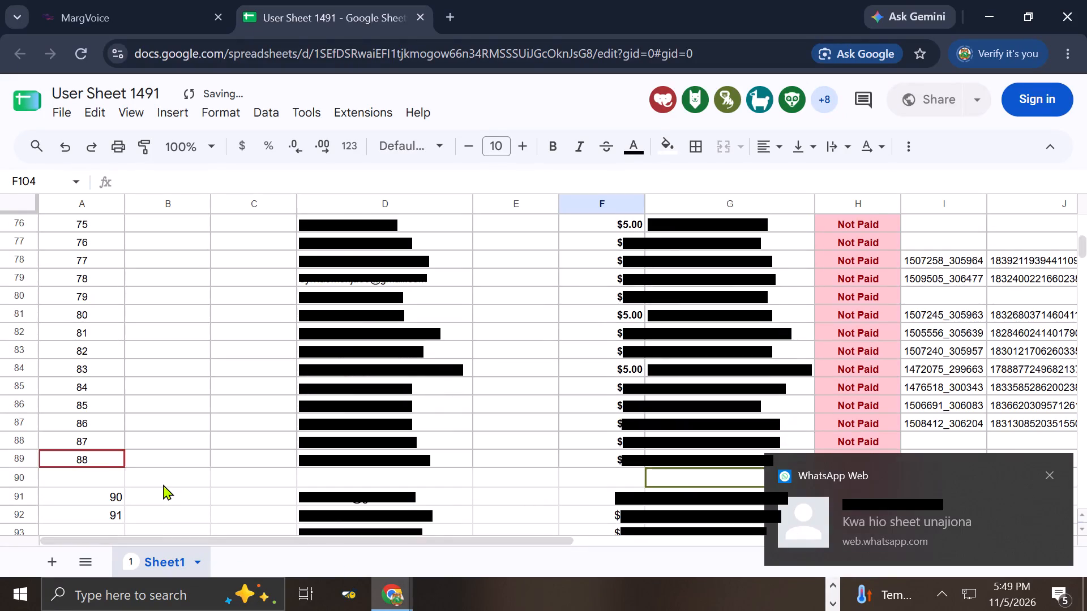
scroll(163, 484, "up", 3)
scroll(163, 484, "down", 5)
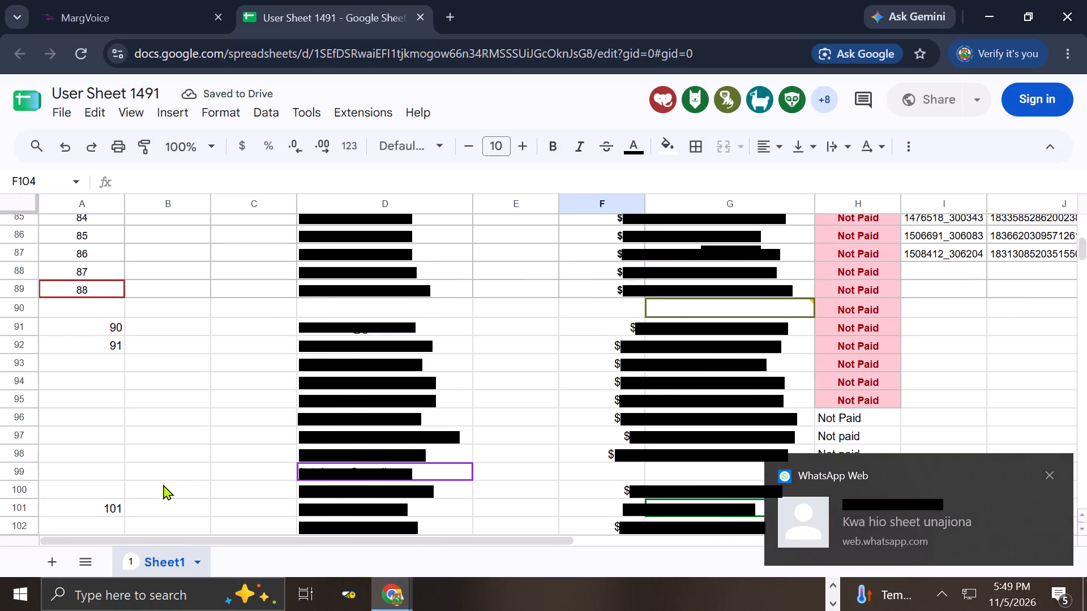
scroll(163, 484, "down", 3)
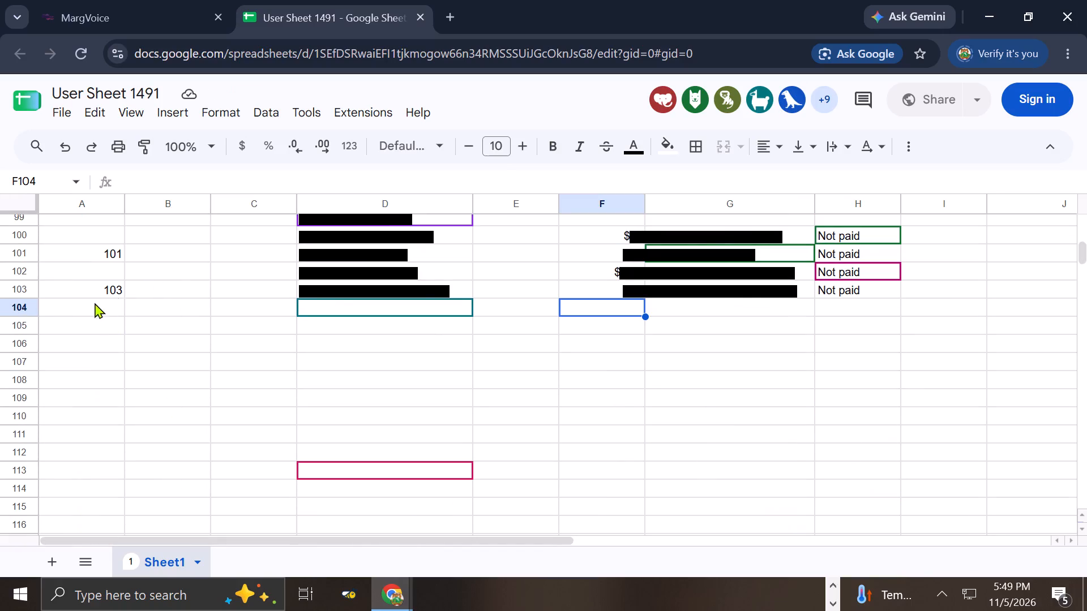
left_click_drag(106, 289, 96, 294)
left_click(149, 329)
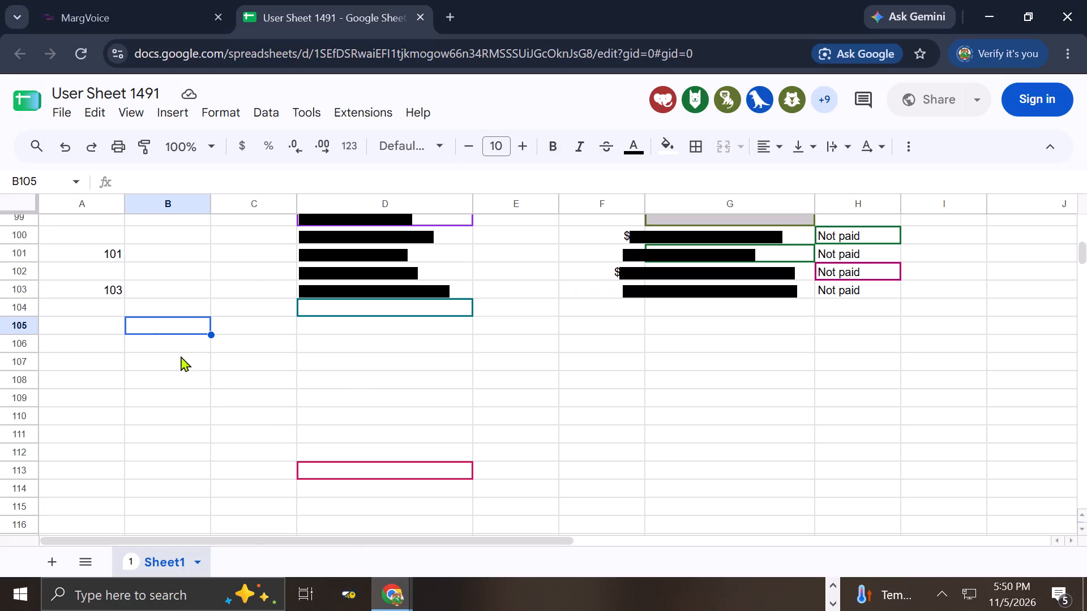
scroll(47, 330, "up", 12)
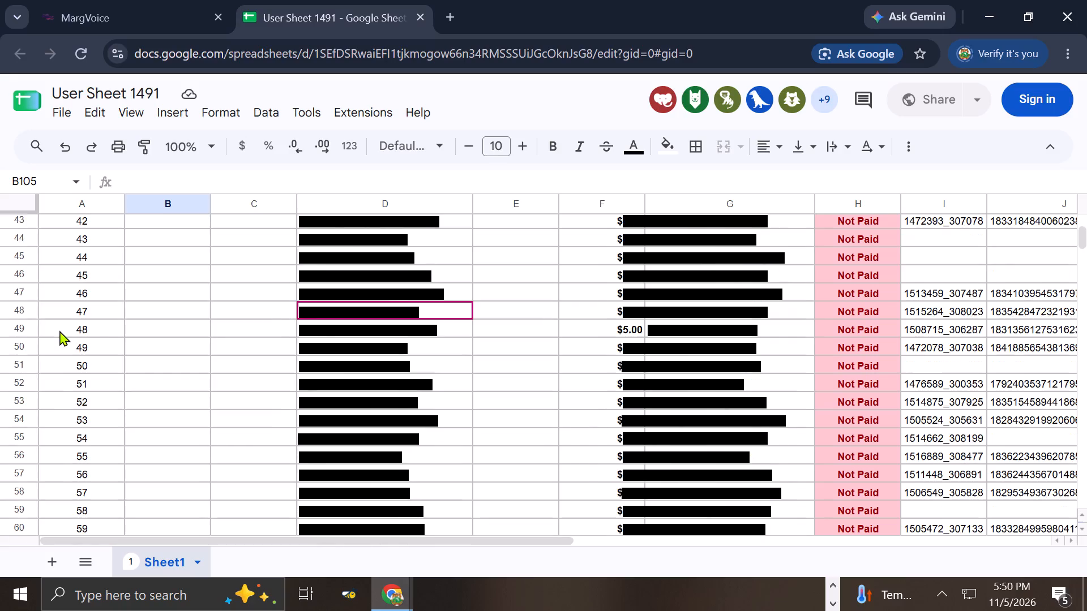
scroll(59, 330, "up", 10)
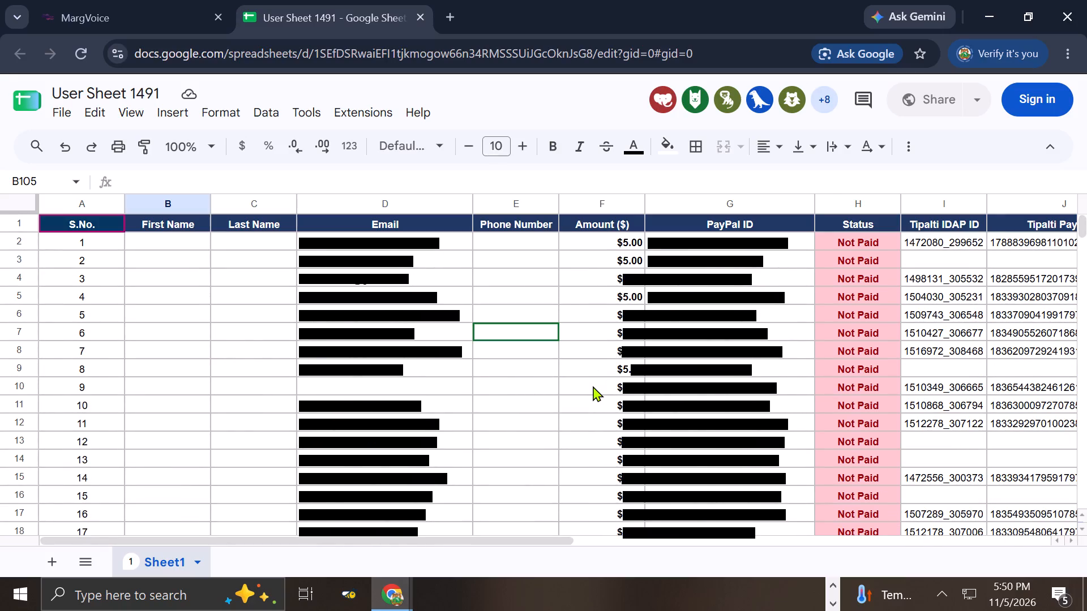
scroll(593, 386, "down", 3)
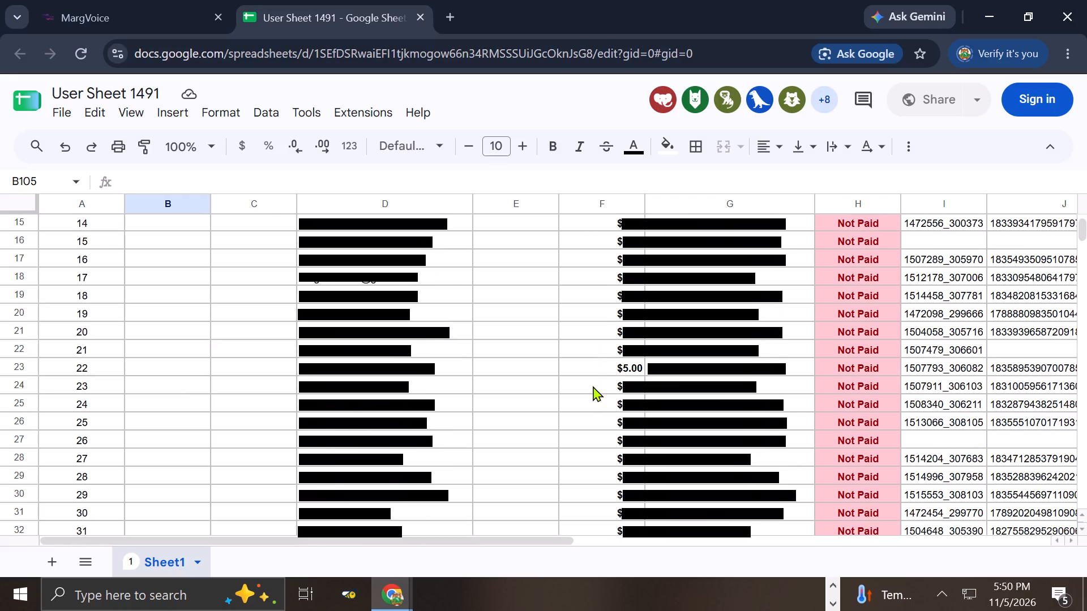
scroll(593, 386, "down", 6)
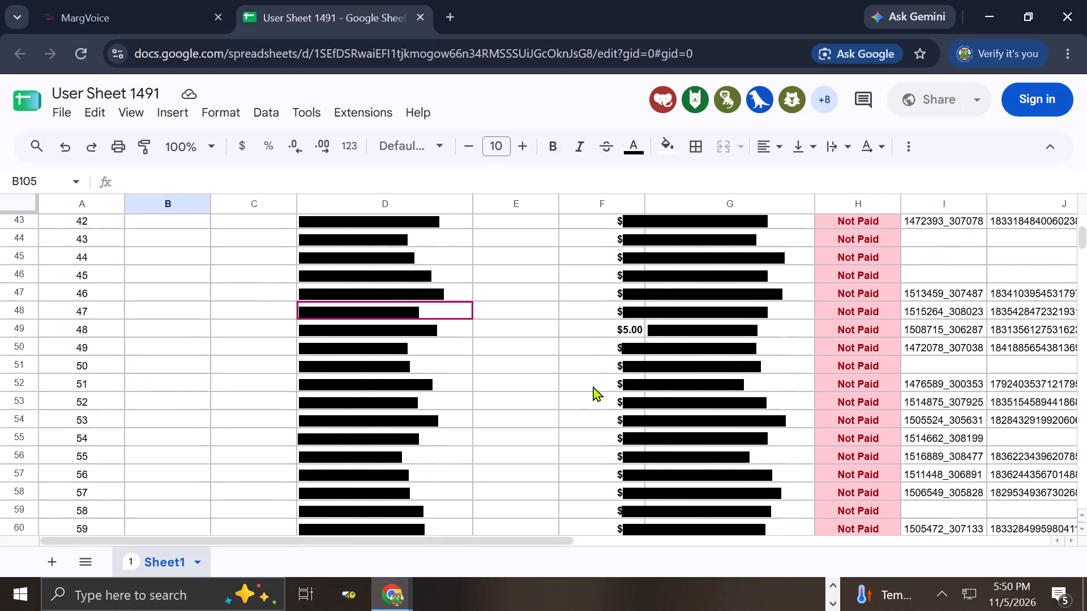
scroll(593, 386, "down", 9)
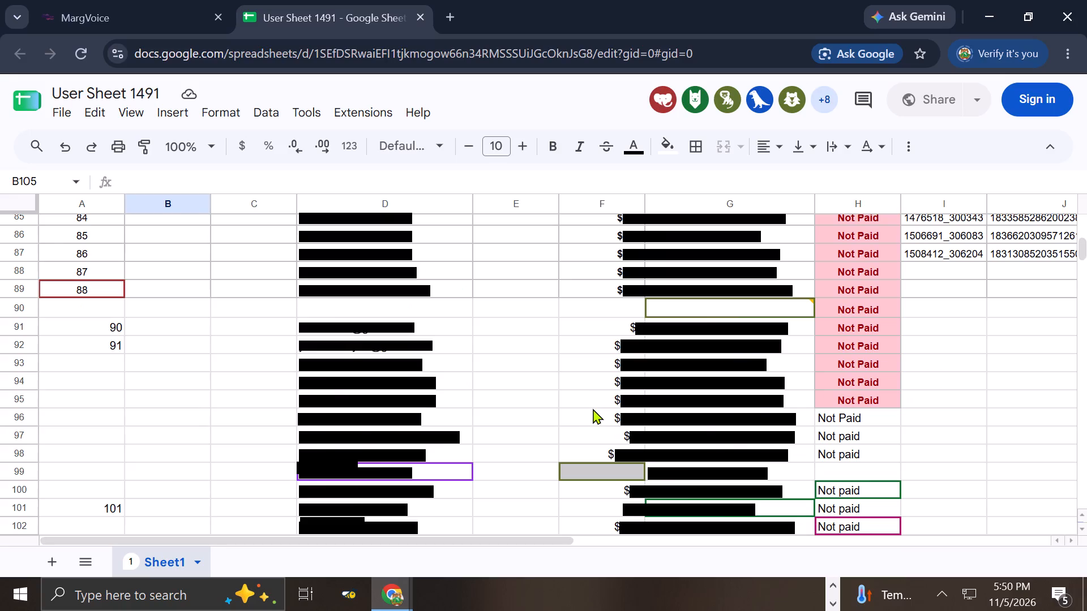
scroll(503, 506, "down", 1)
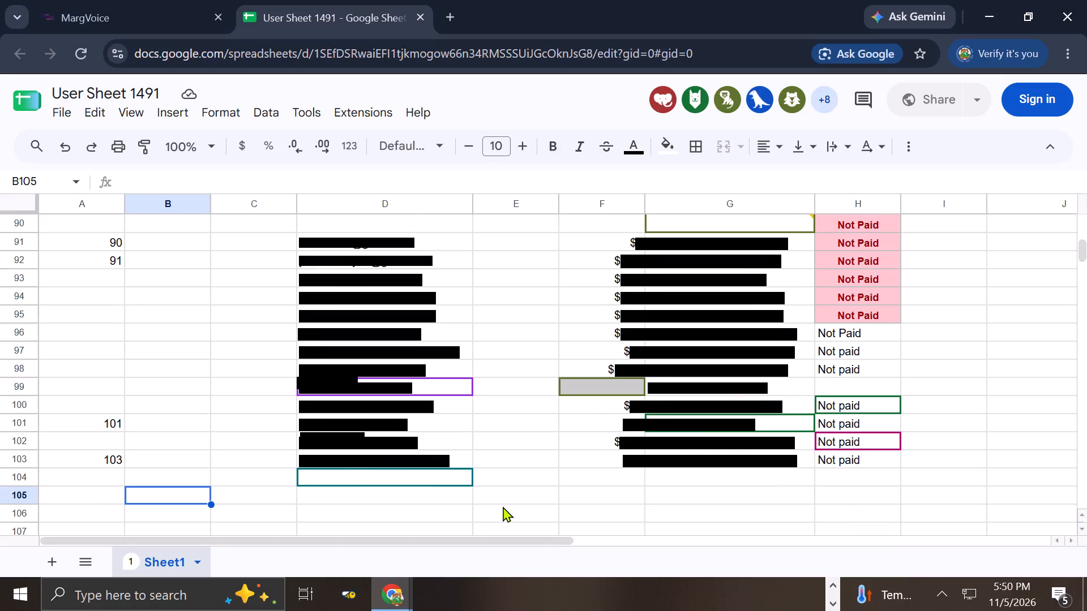
Enter the email address for a new payment entry in cell D104, below the last filled row.
left_click(344, 475)
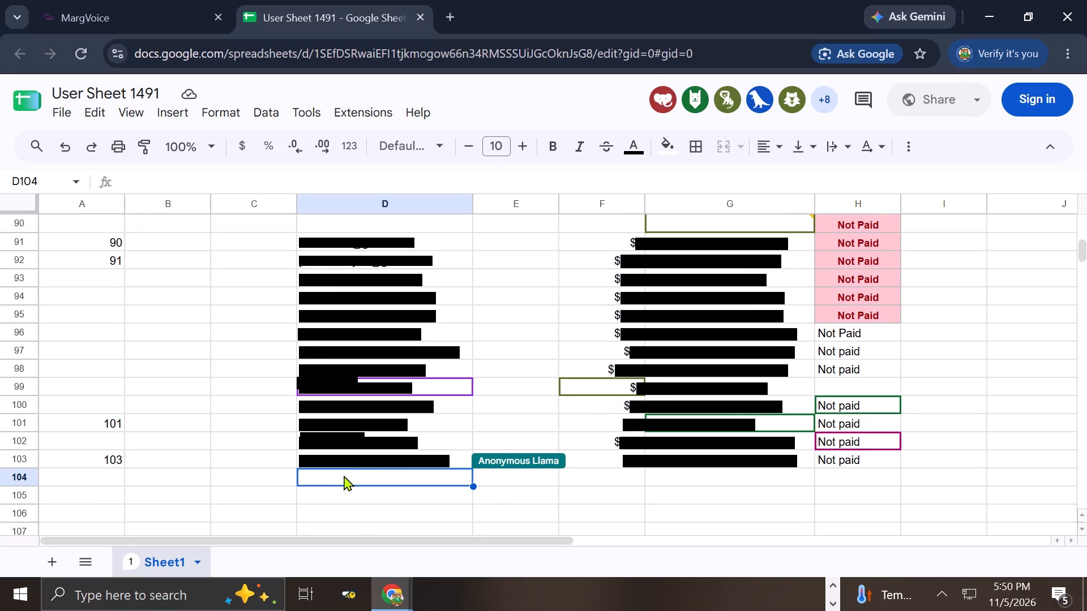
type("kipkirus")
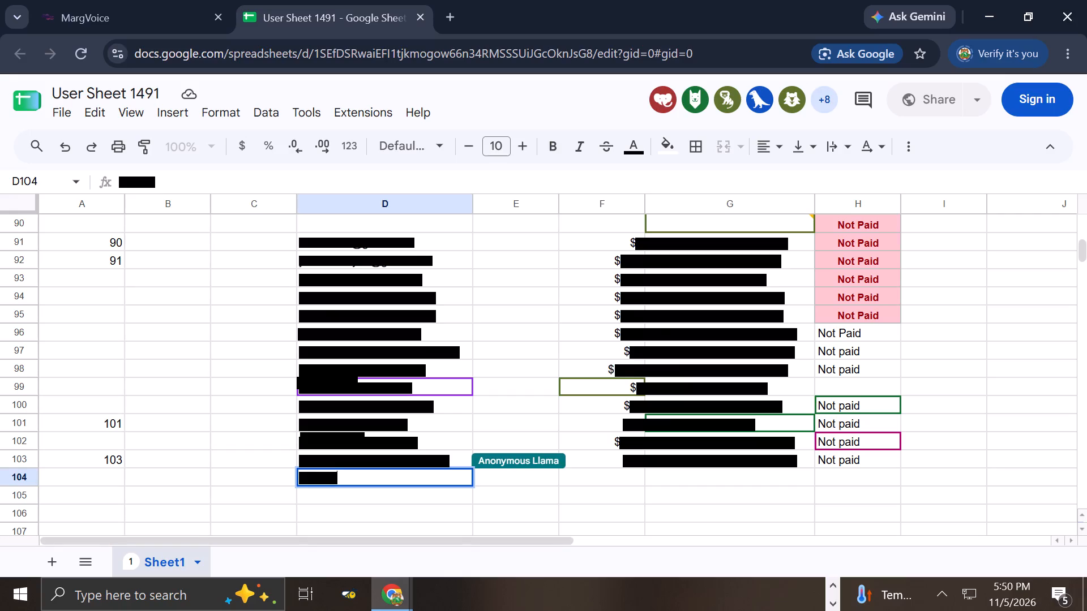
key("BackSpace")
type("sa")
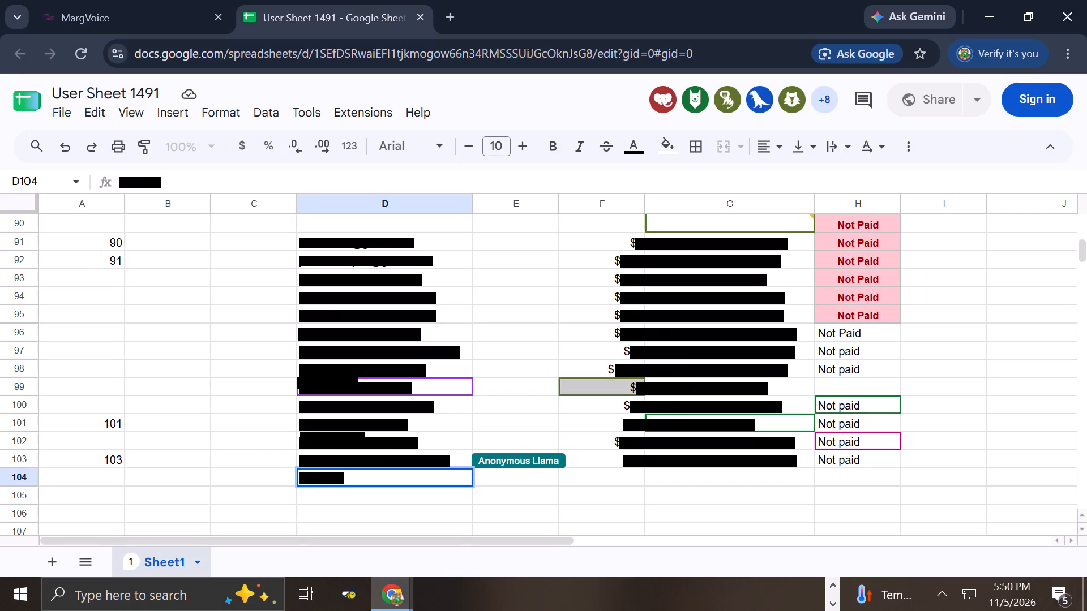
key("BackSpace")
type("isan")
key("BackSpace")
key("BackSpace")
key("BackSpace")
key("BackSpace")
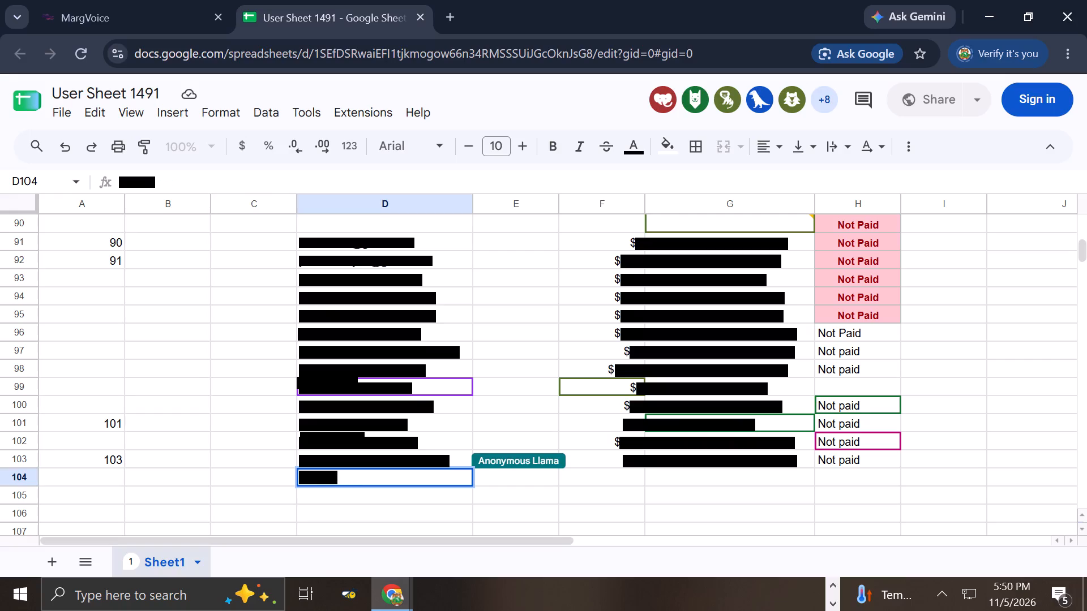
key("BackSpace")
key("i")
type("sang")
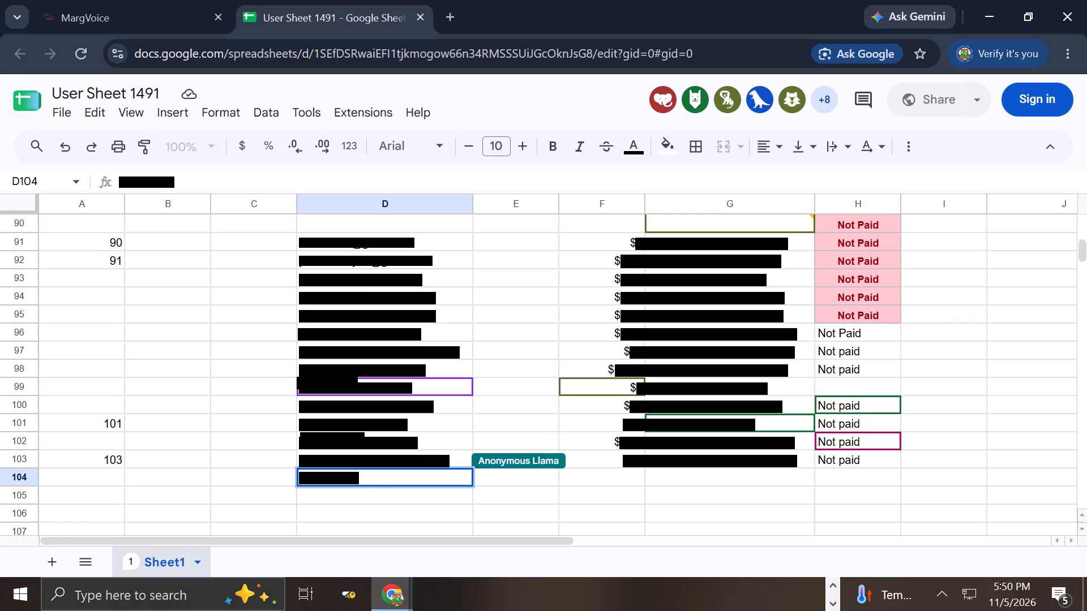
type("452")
left_click(344, 475, "shift")
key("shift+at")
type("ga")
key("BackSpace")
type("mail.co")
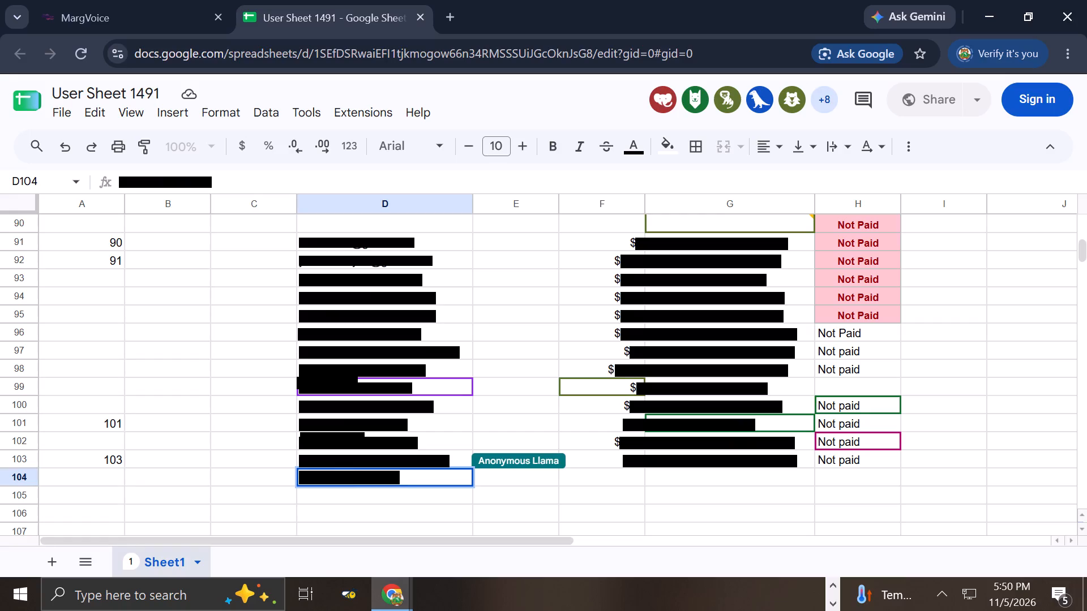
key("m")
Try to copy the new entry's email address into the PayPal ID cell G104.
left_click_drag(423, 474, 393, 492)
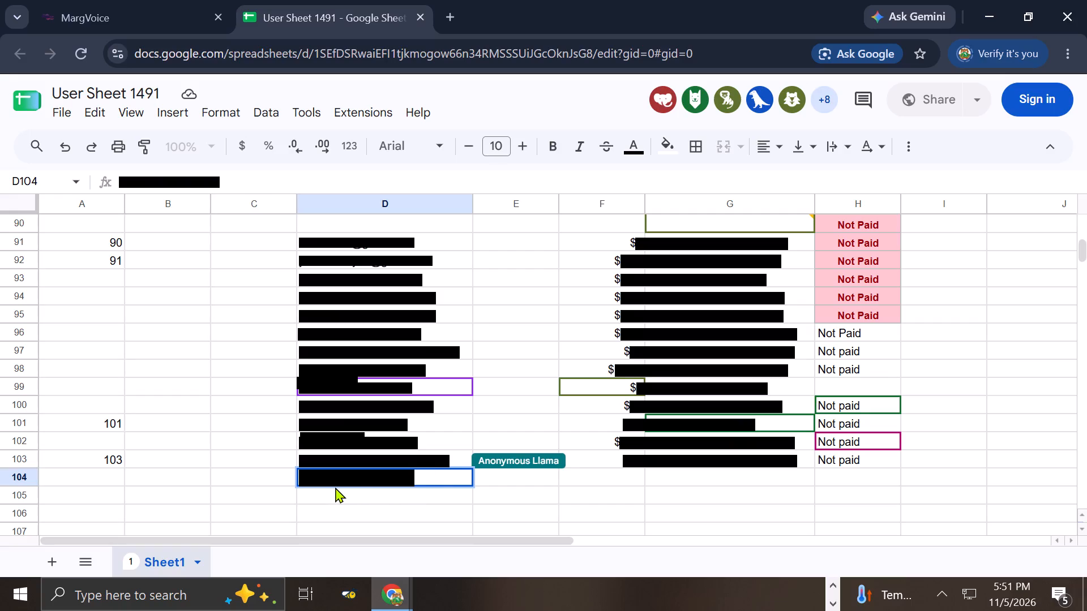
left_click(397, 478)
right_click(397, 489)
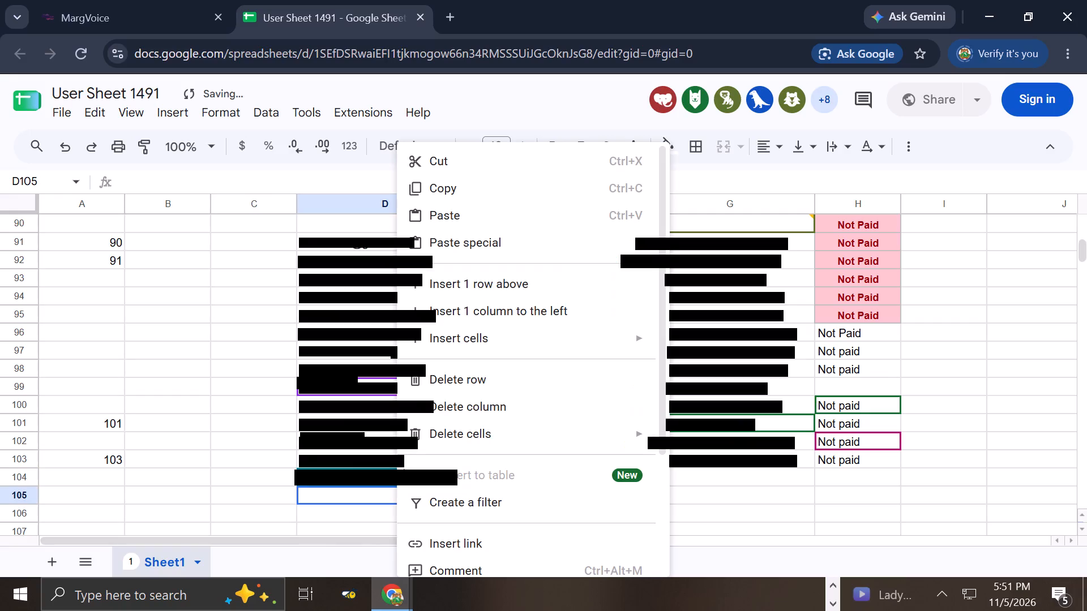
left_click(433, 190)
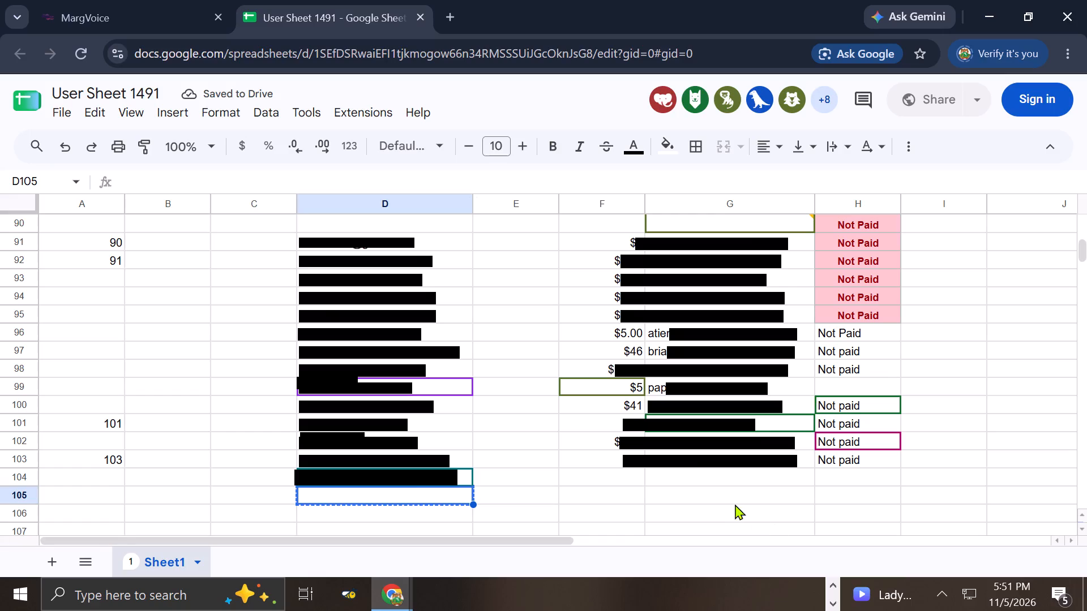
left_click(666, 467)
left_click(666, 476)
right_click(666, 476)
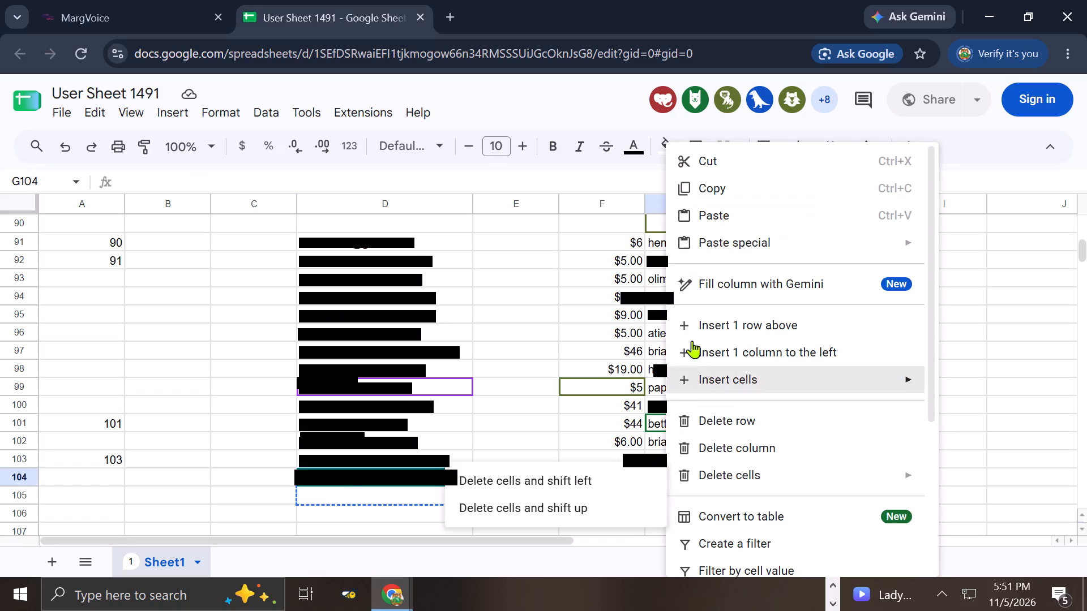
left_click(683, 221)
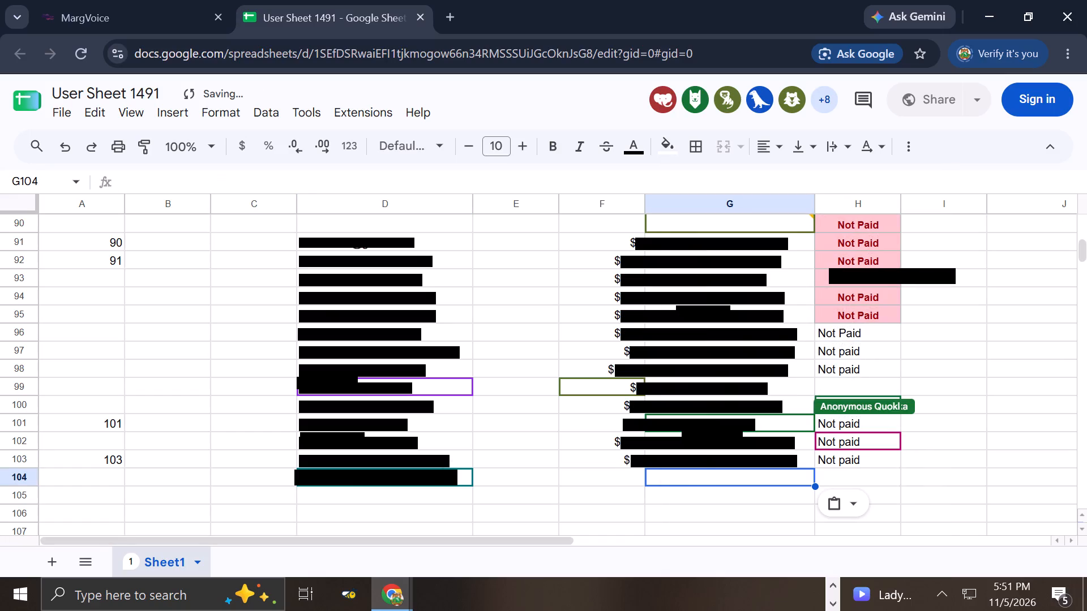
Copy the email address from cell D104 into the PayPal ID cell G104 of the same row.
left_click(387, 477)
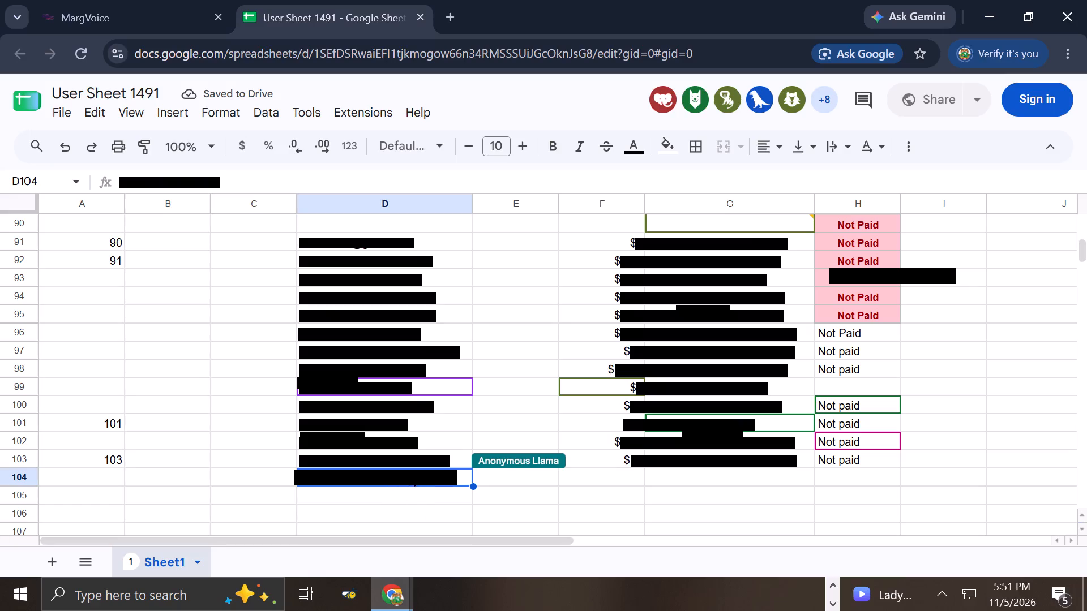
right_click(410, 476)
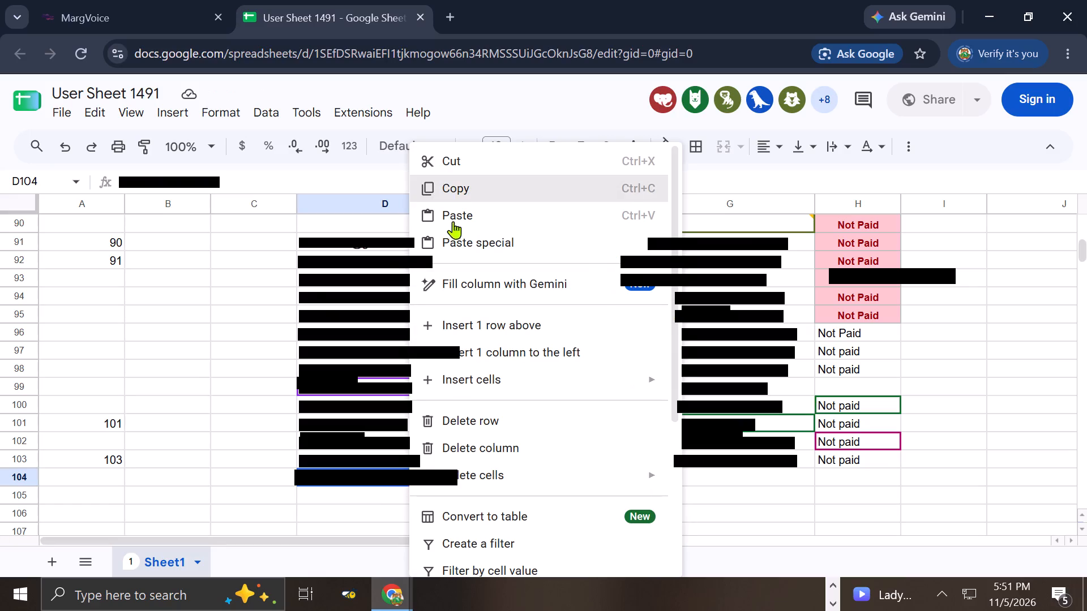
left_click(461, 187)
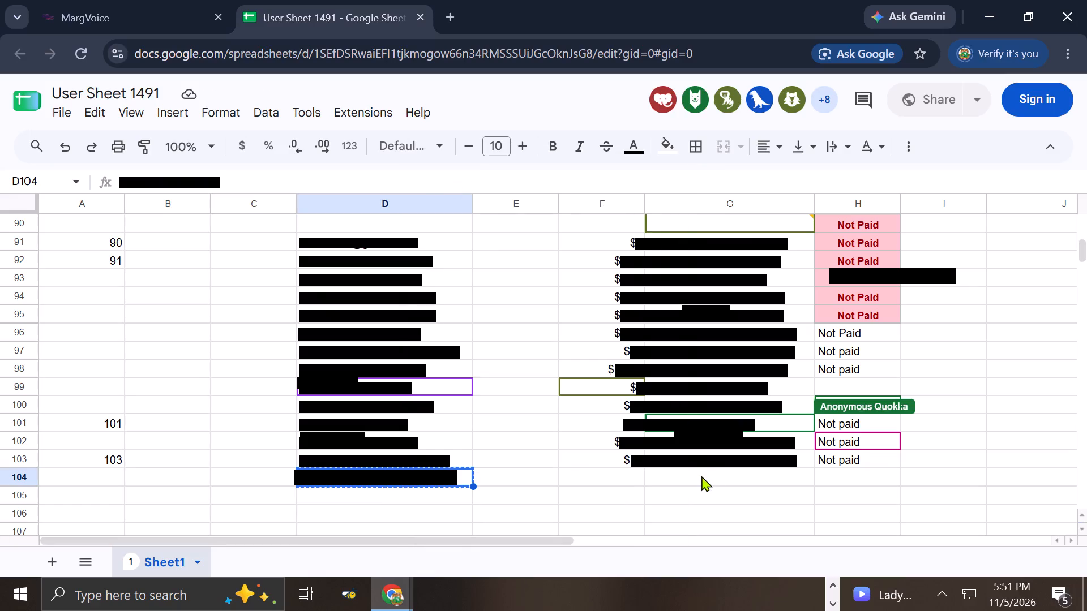
left_click(677, 470)
right_click(676, 472)
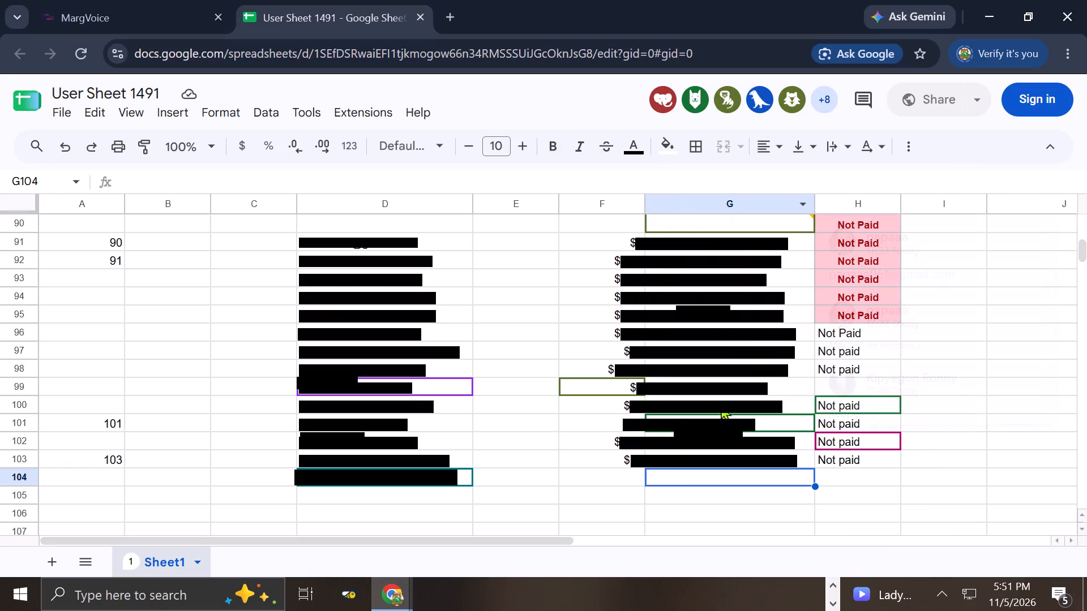
right_click(721, 477)
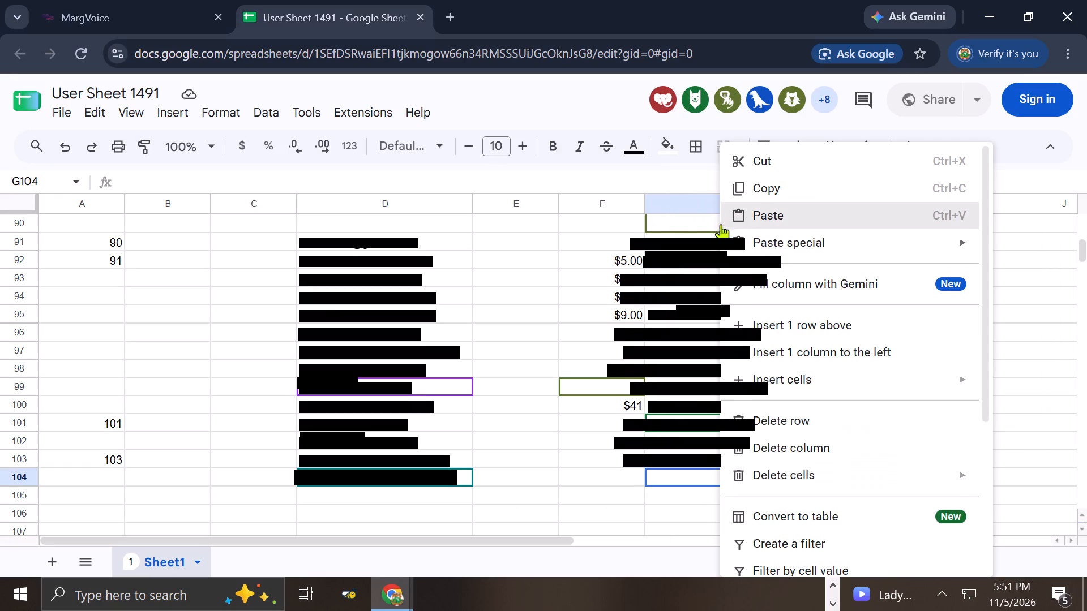
left_click(730, 219)
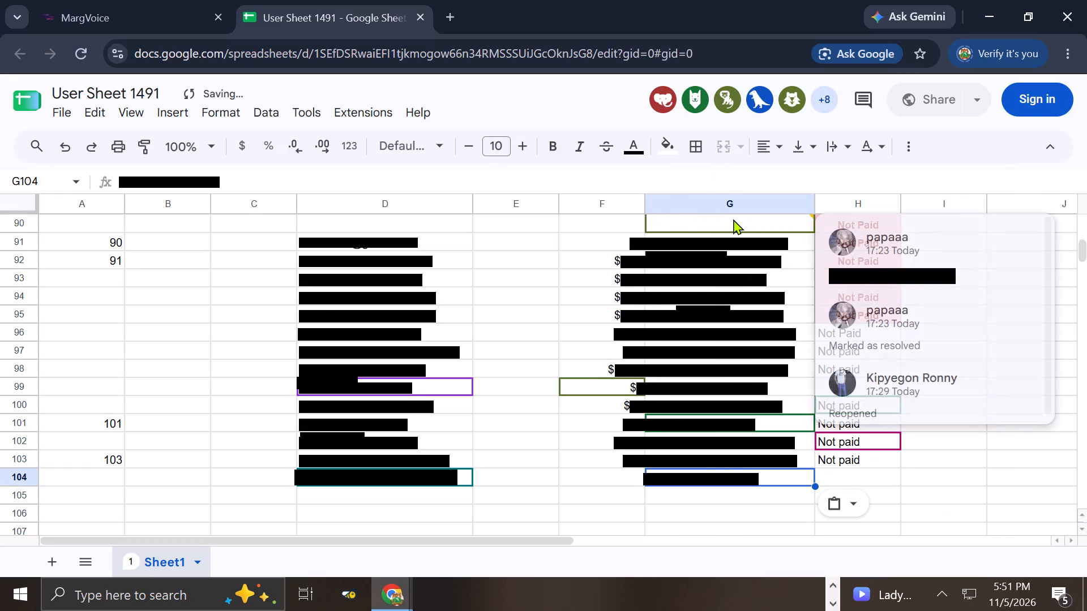
Enter the amount $29 in cell F104.
left_click(613, 475)
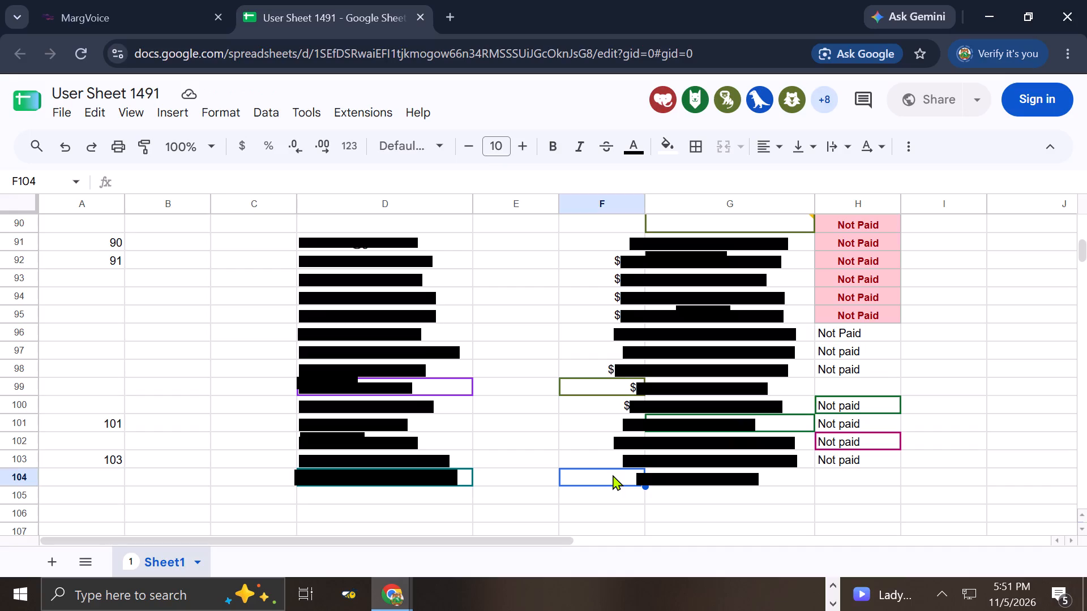
key("shift+dollar")
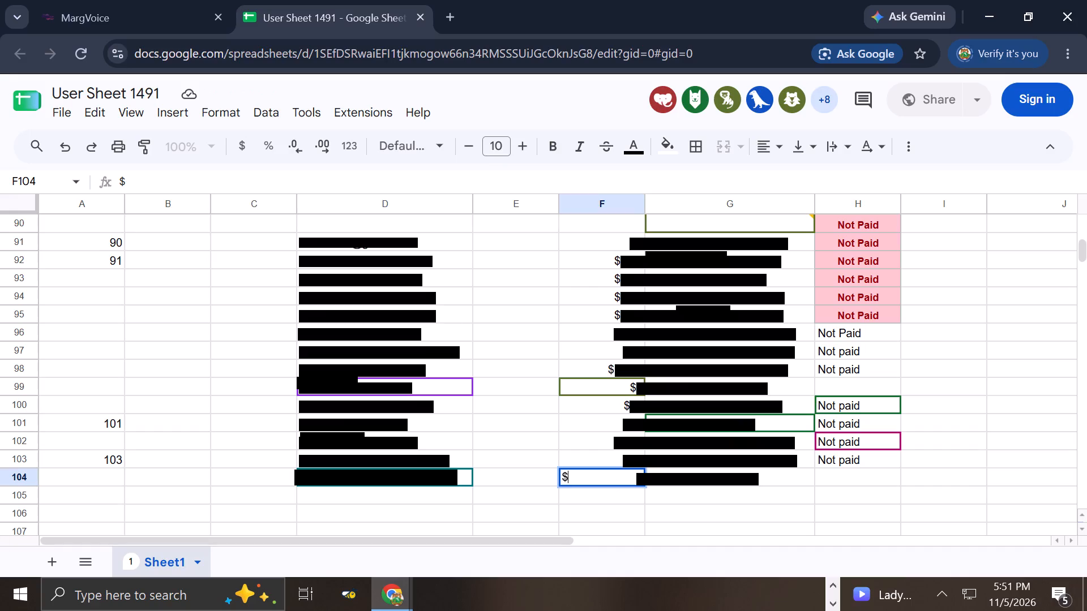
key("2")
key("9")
Enter the status "Not paid" in cell H104.
left_click(845, 477)
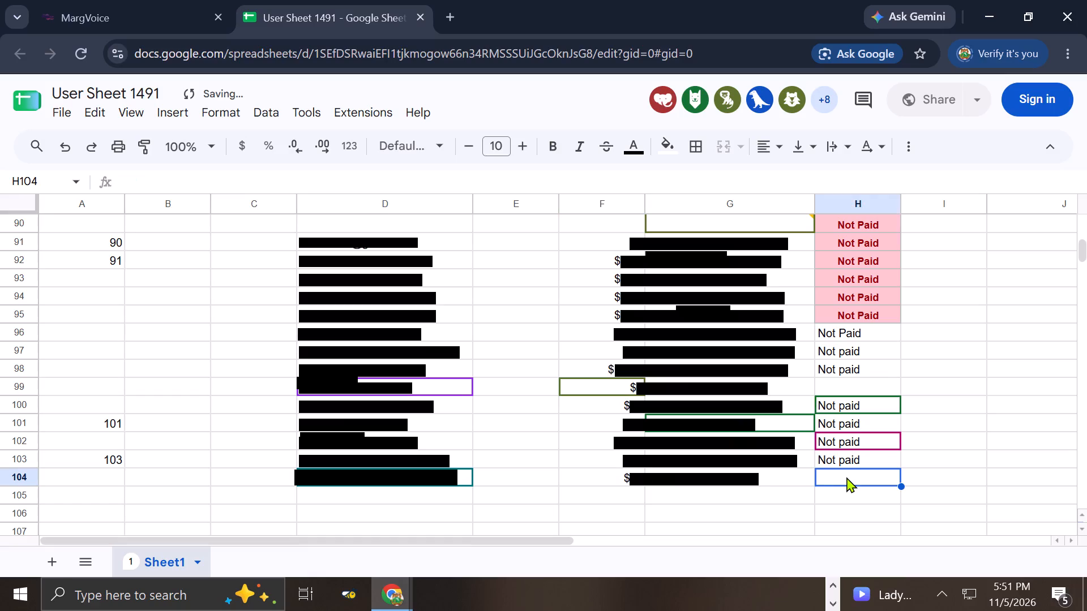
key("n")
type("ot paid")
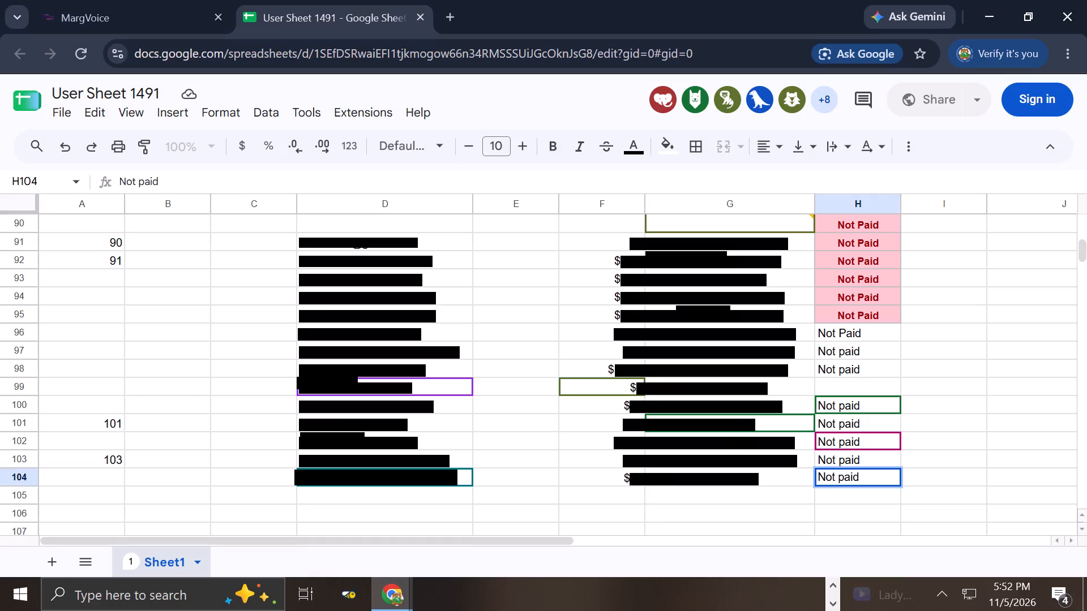
Dismiss the chat notification and look through the sheet from the header row to below the last entry, checking columns and existing entries.
scroll(1086, 489, "up", 1)
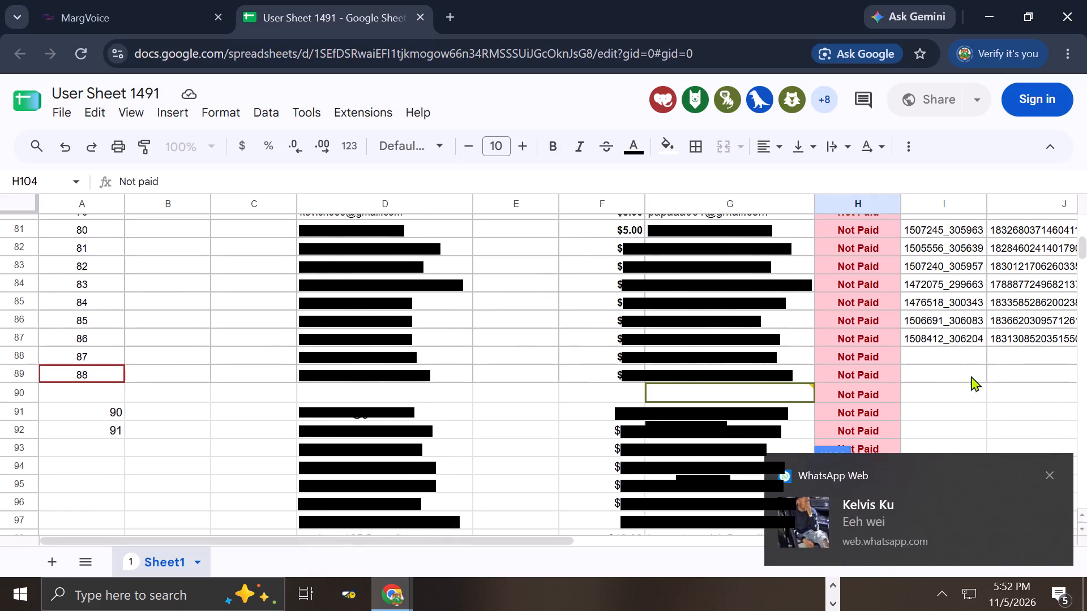
scroll(1008, 318, "up", 1)
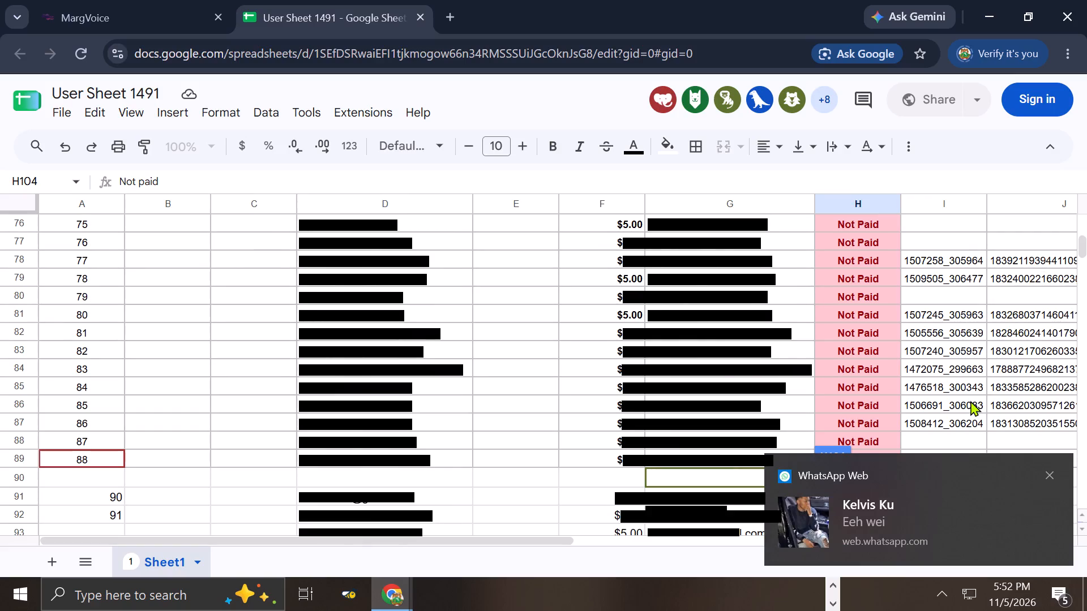
scroll(970, 401, "up", 6)
scroll(974, 374, "down", 1)
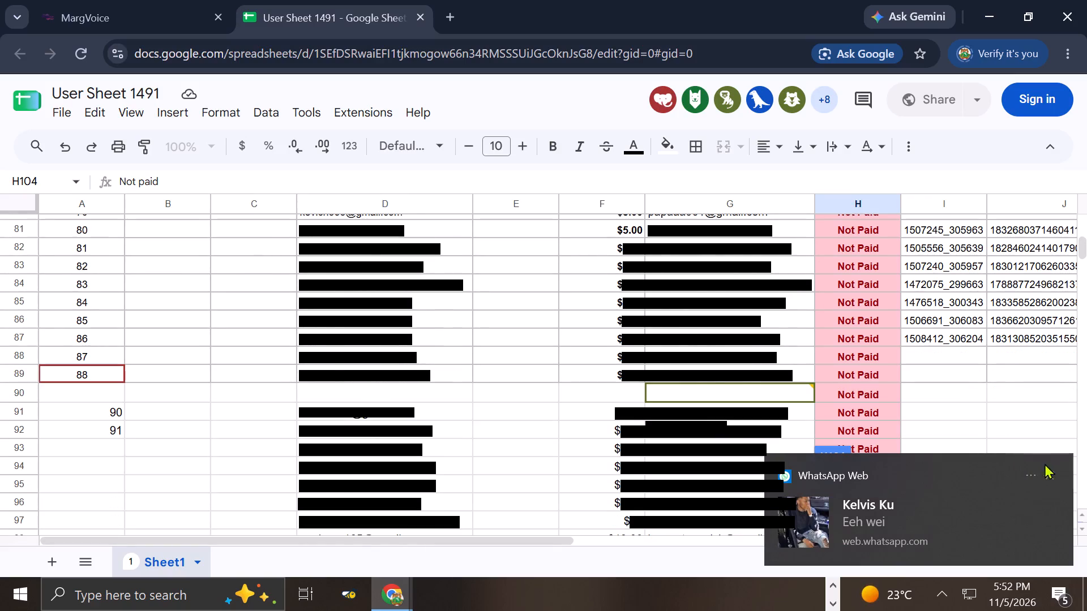
left_click(1049, 468)
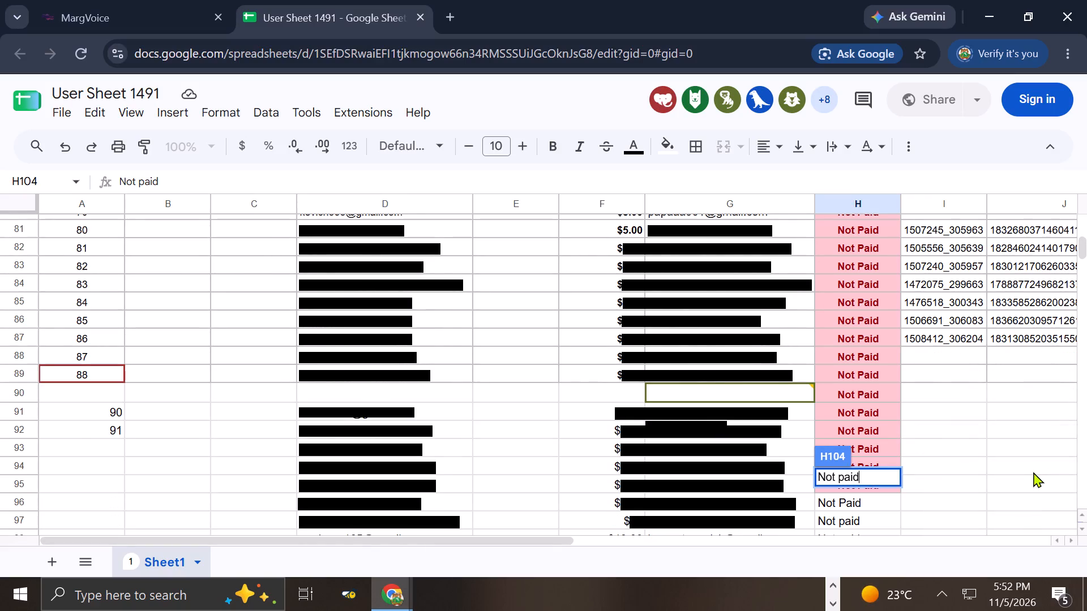
scroll(1026, 471, "up", 11)
scroll(1023, 470, "up", 10)
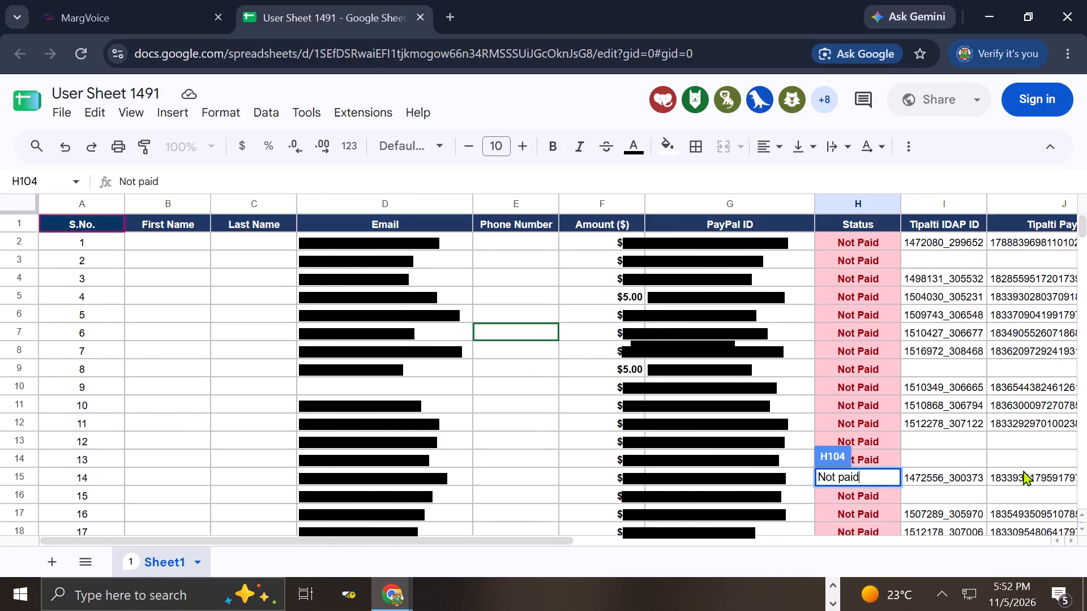
scroll(1023, 470, "up", 2)
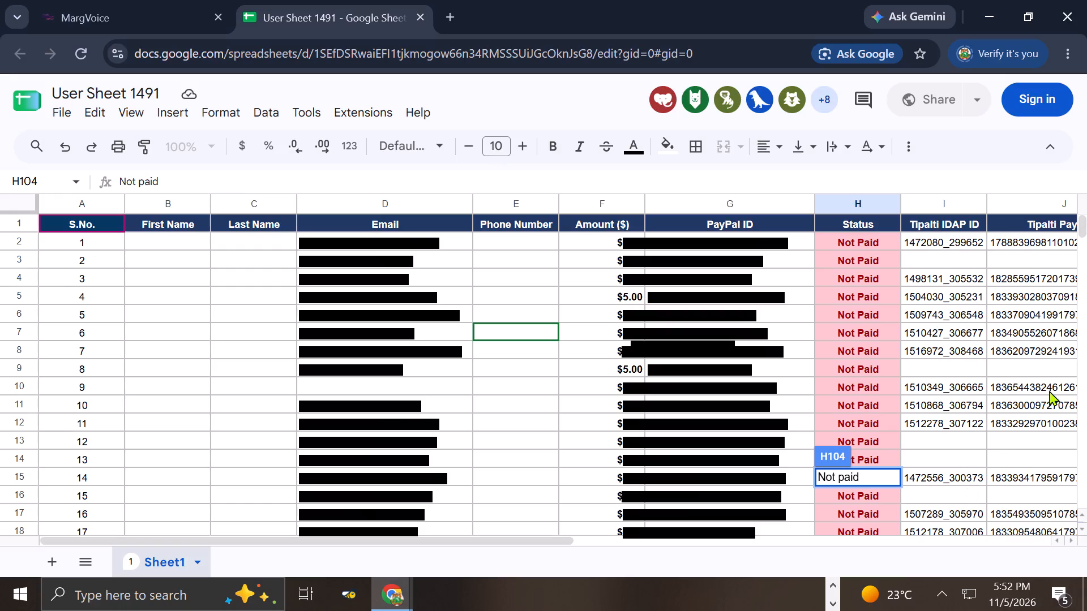
scroll(1025, 259, "up", 1)
scroll(681, 291, "down", 2)
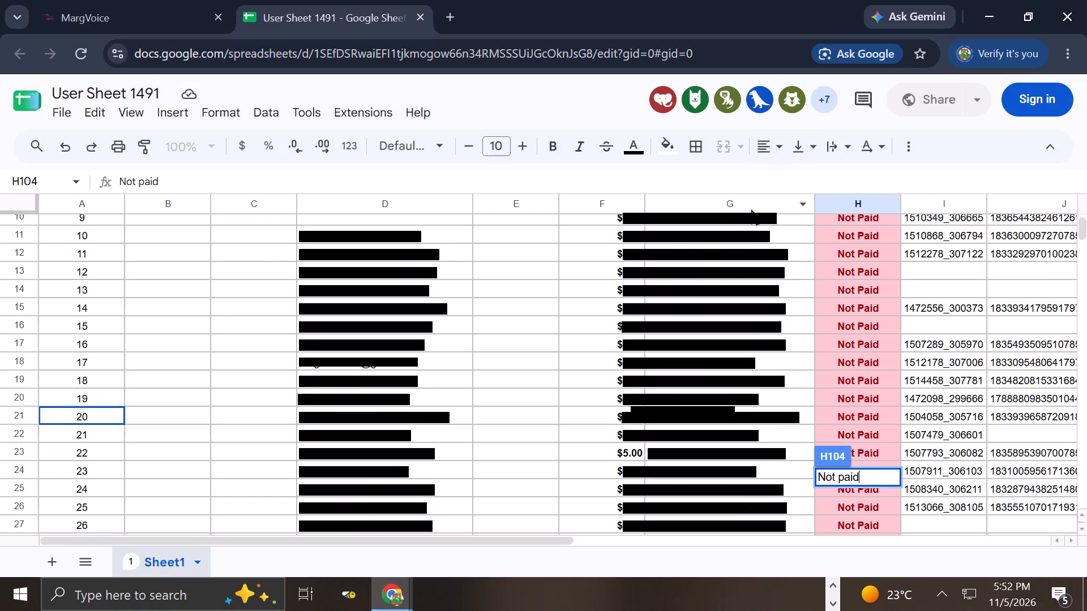
scroll(425, 356, "down", 7)
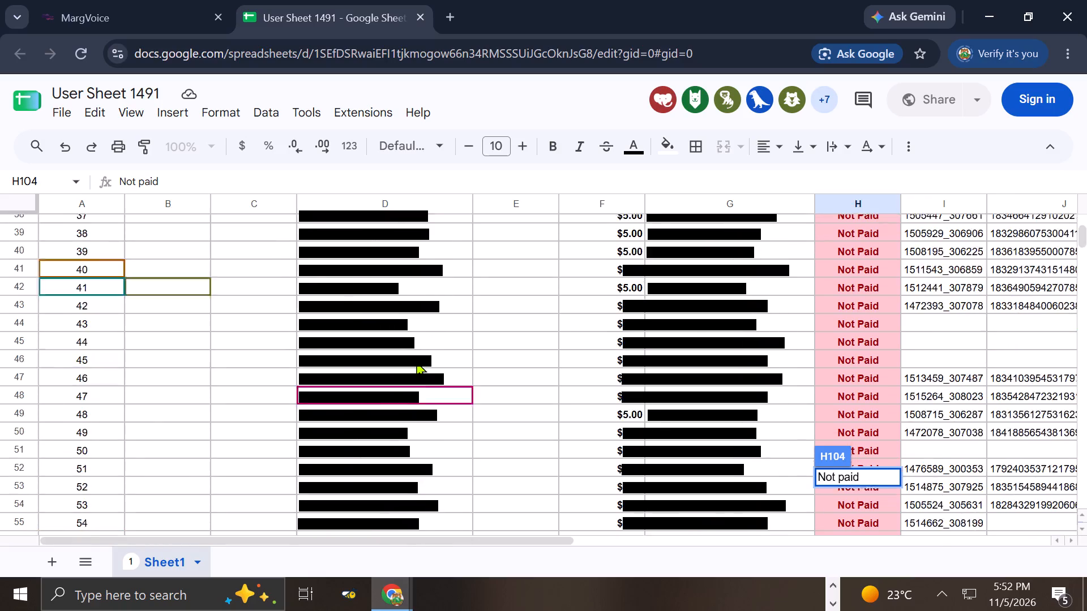
scroll(416, 361, "down", 13)
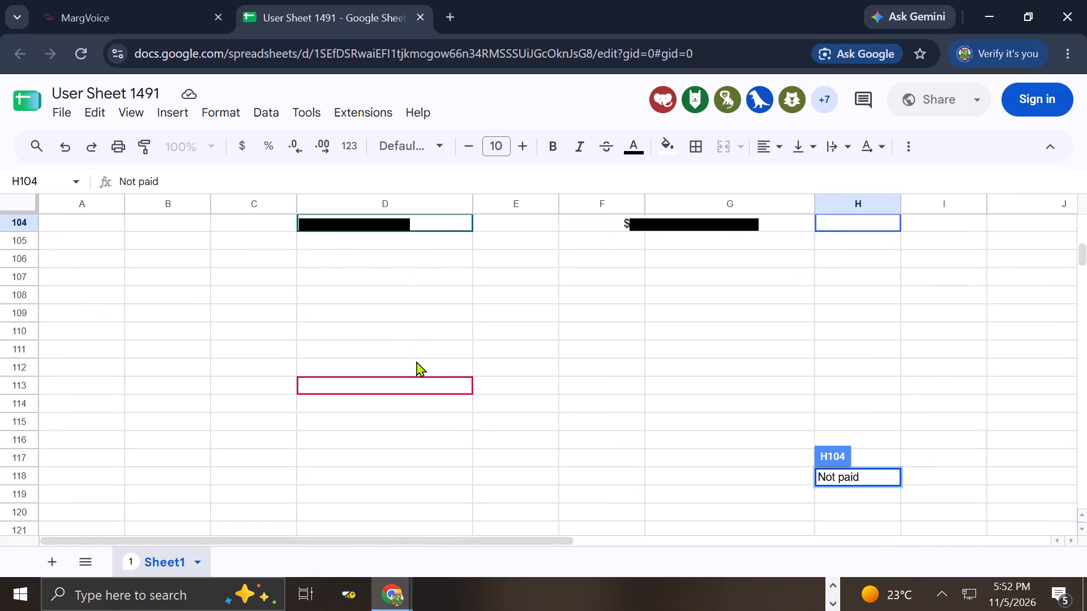
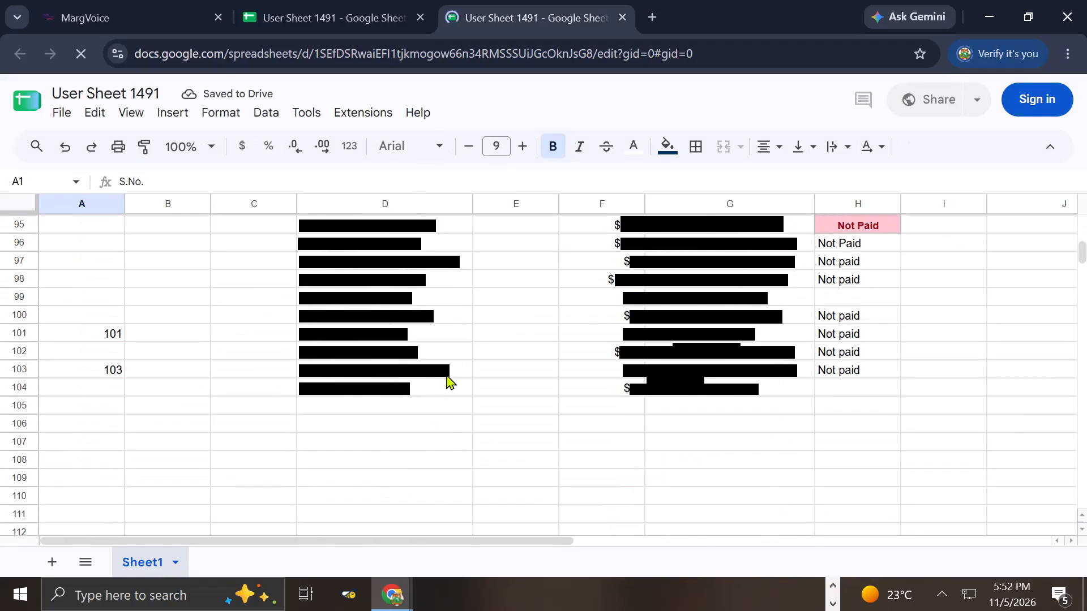
Enter the status "Not paid" in cell H104 and commit the entry.
scroll(451, 373, "down", 2)
scroll(451, 373, "up", 2)
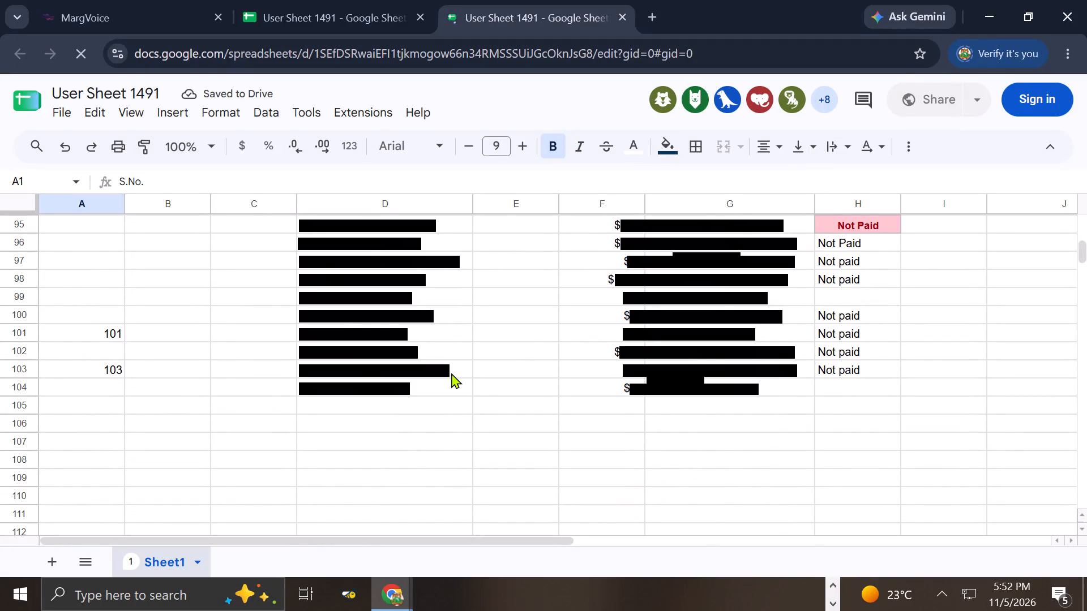
left_click(841, 381)
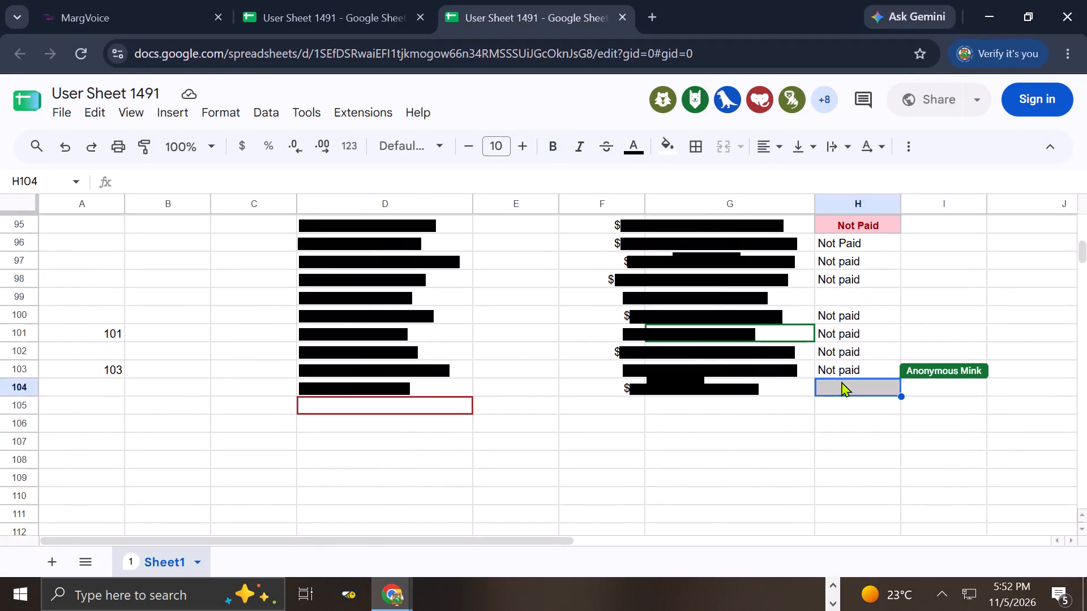
key("n")
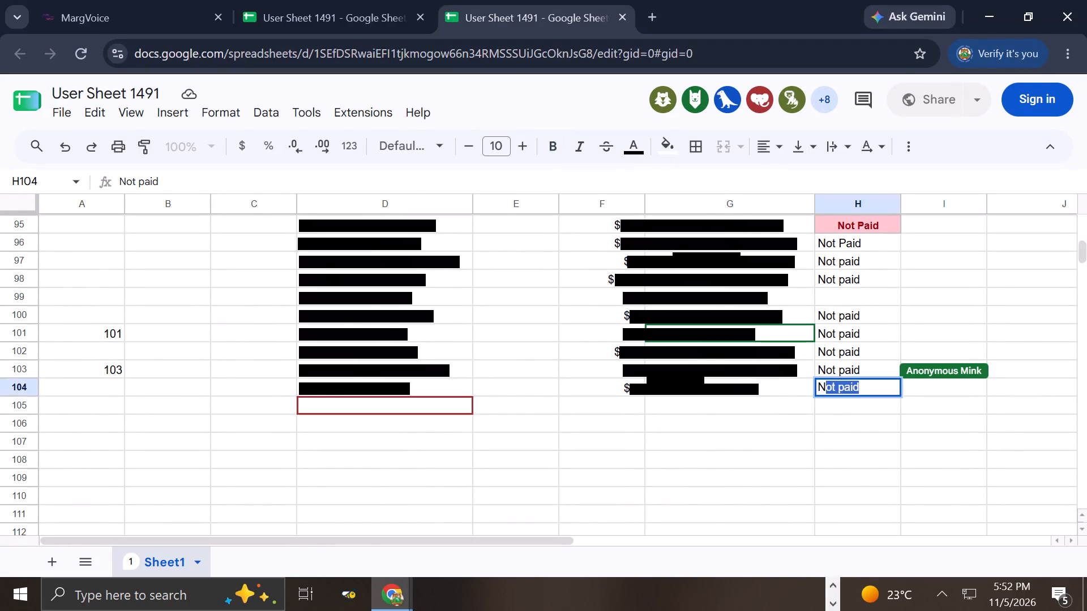
key("o")
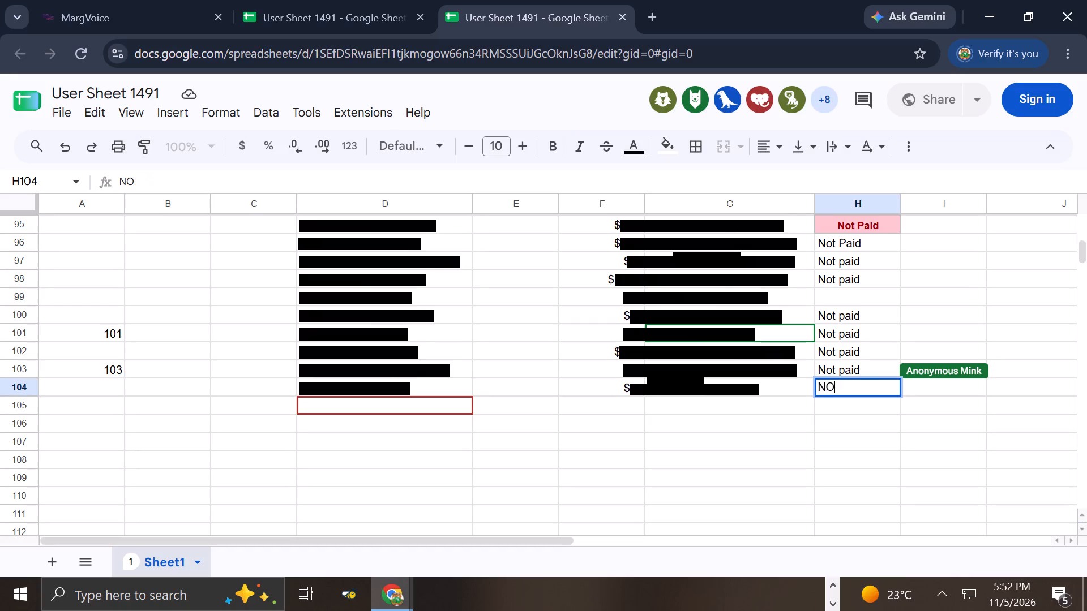
type("ot")
key("space")
key("BackSpace")
key("BackSpace")
key("BackSpace")
key("BackSpace")
type("ot paid")
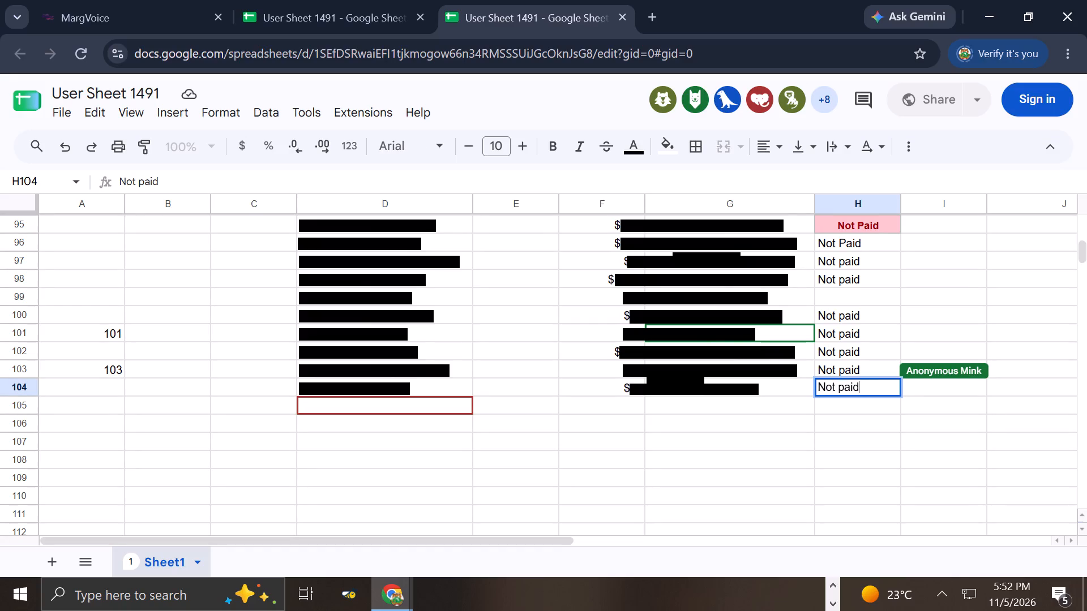
scroll(907, 334, "up", 3)
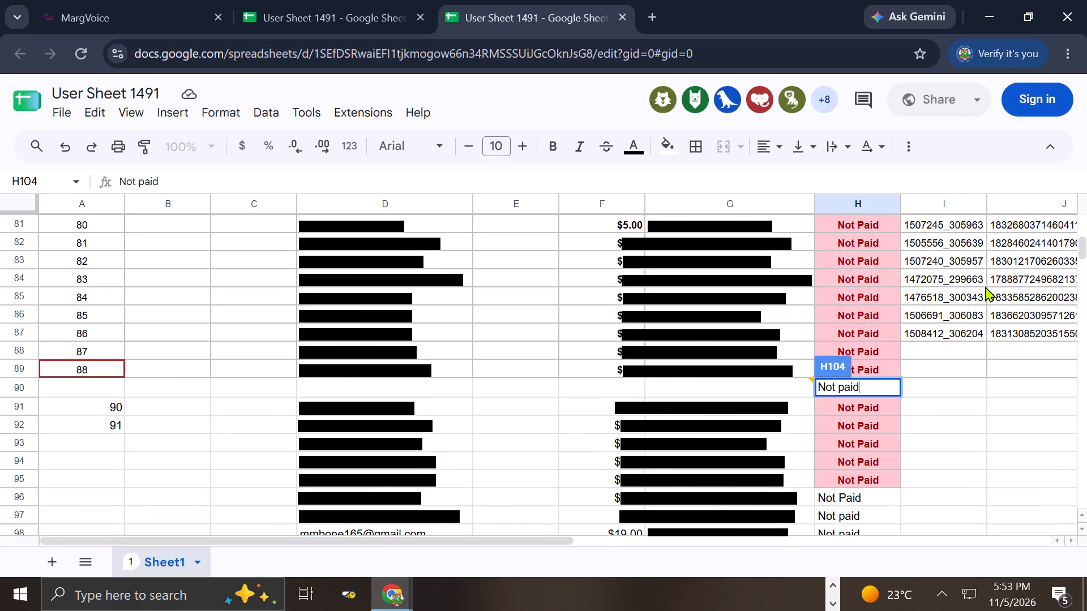
scroll(985, 286, "up", 2)
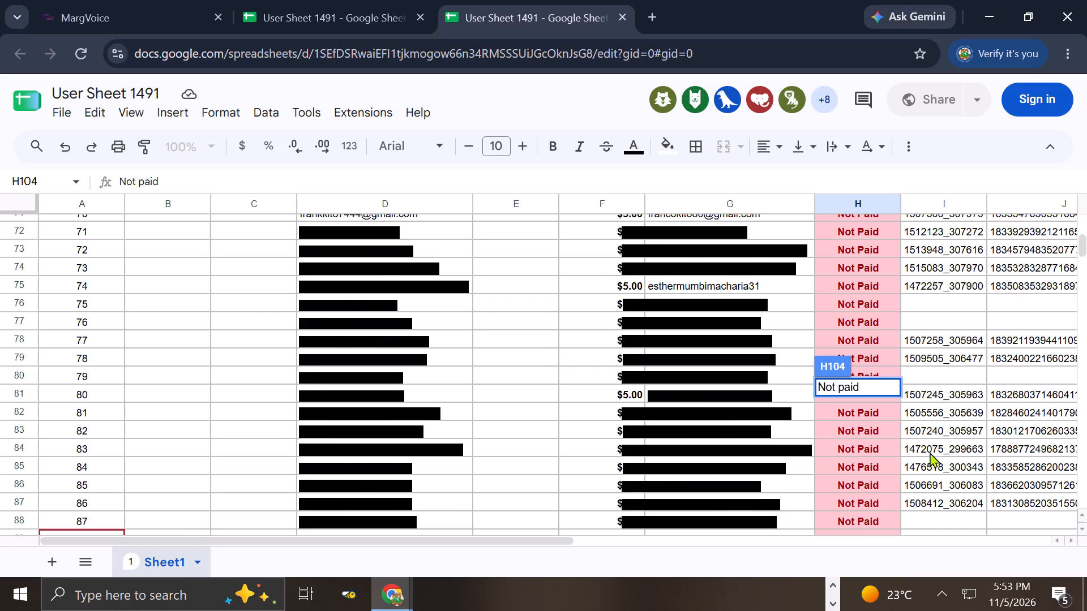
scroll(914, 507, "down", 5)
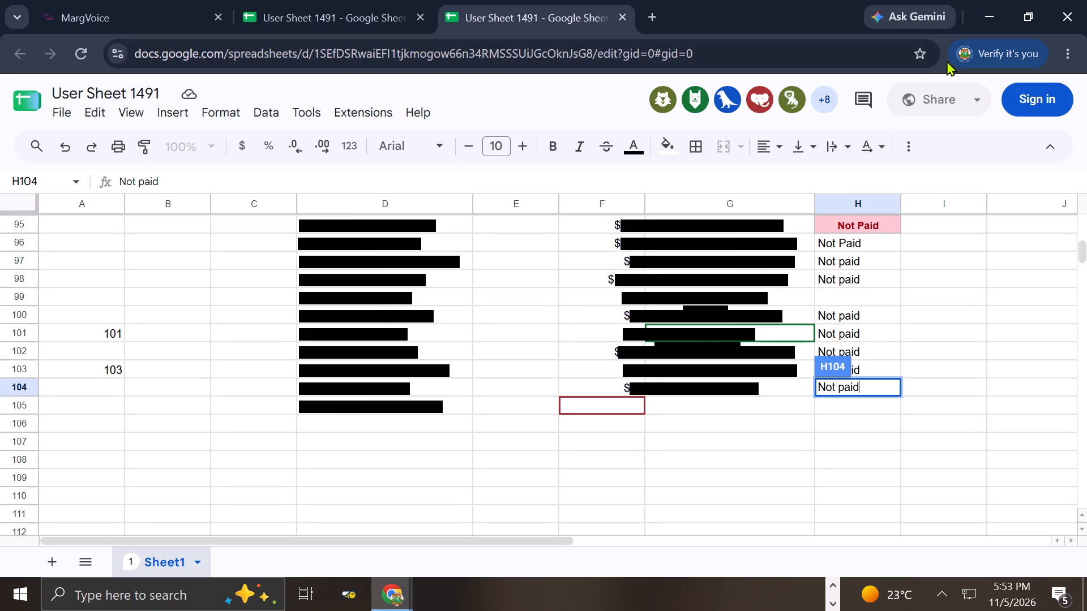
left_click(413, 459)
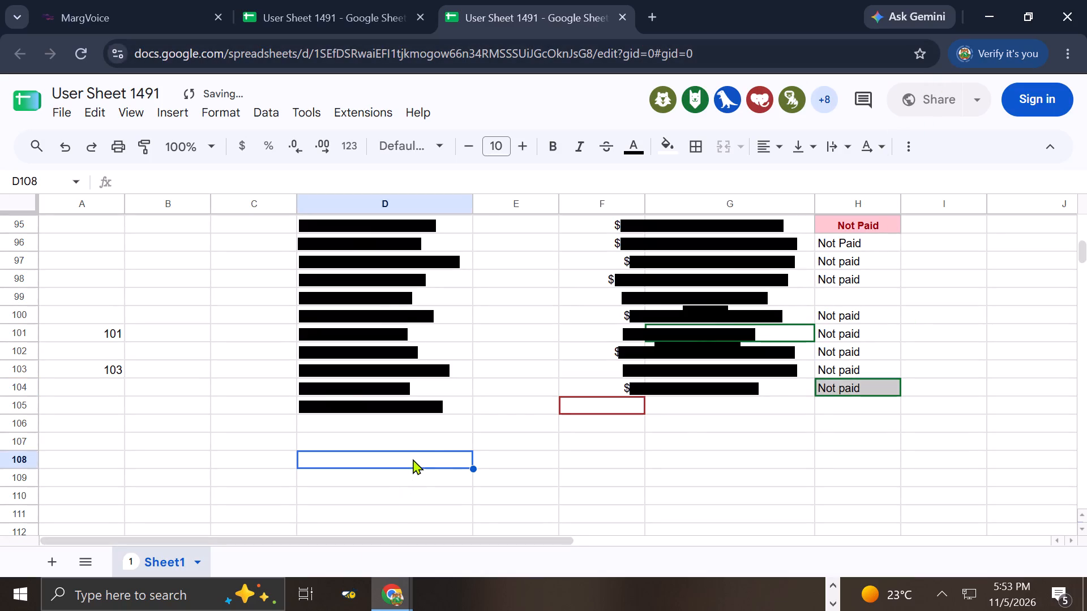
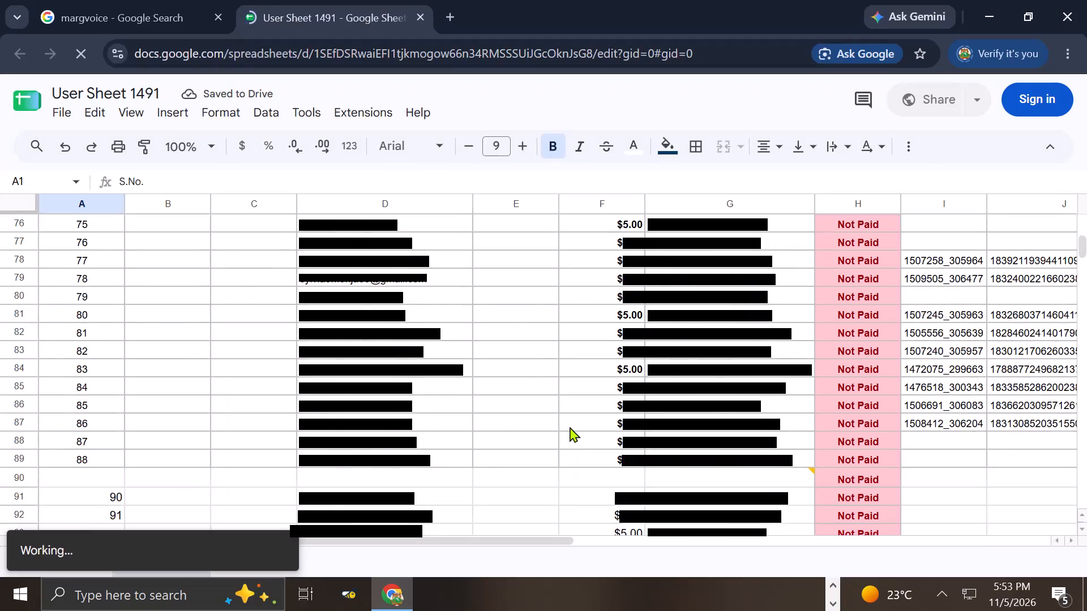
Edit the email address in cell D104, inserting the letters "ng".
scroll(570, 426, "down", 5)
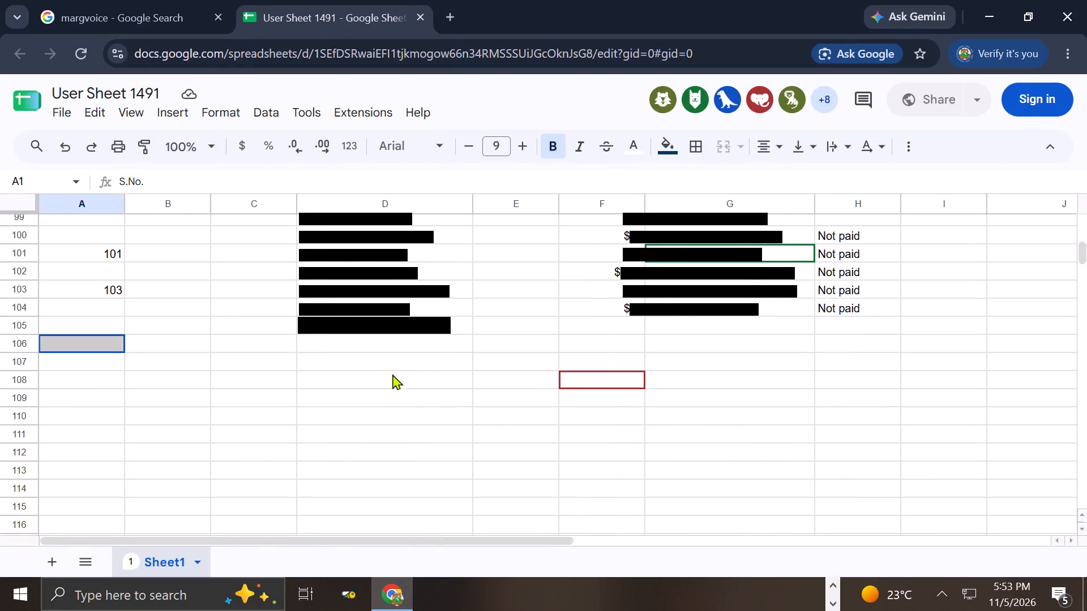
scroll(381, 330, "up", 1)
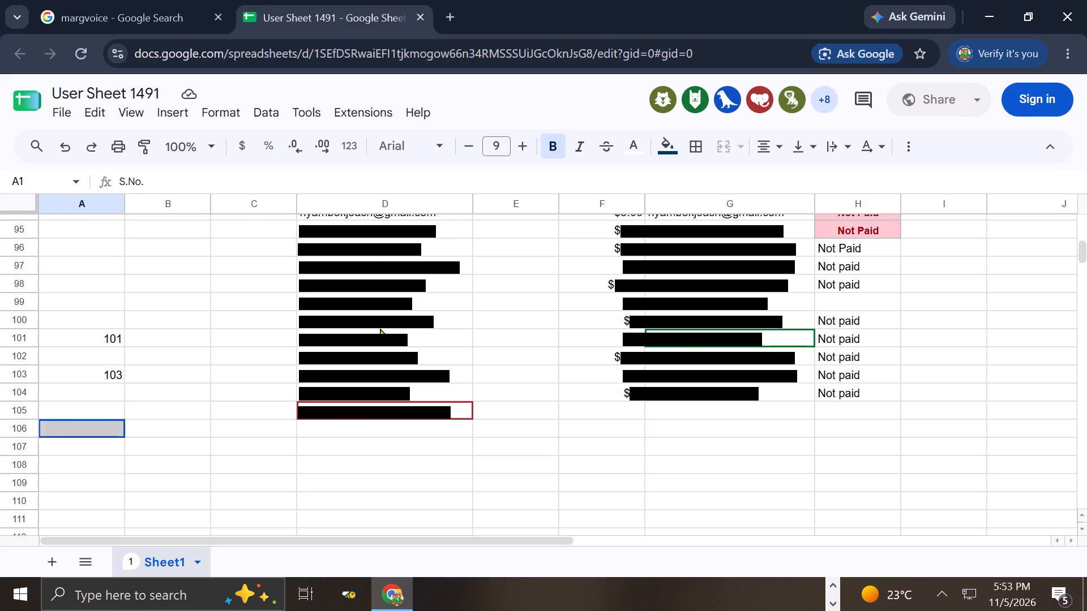
left_click(346, 395)
left_click(346, 395)
triple_click(346, 393)
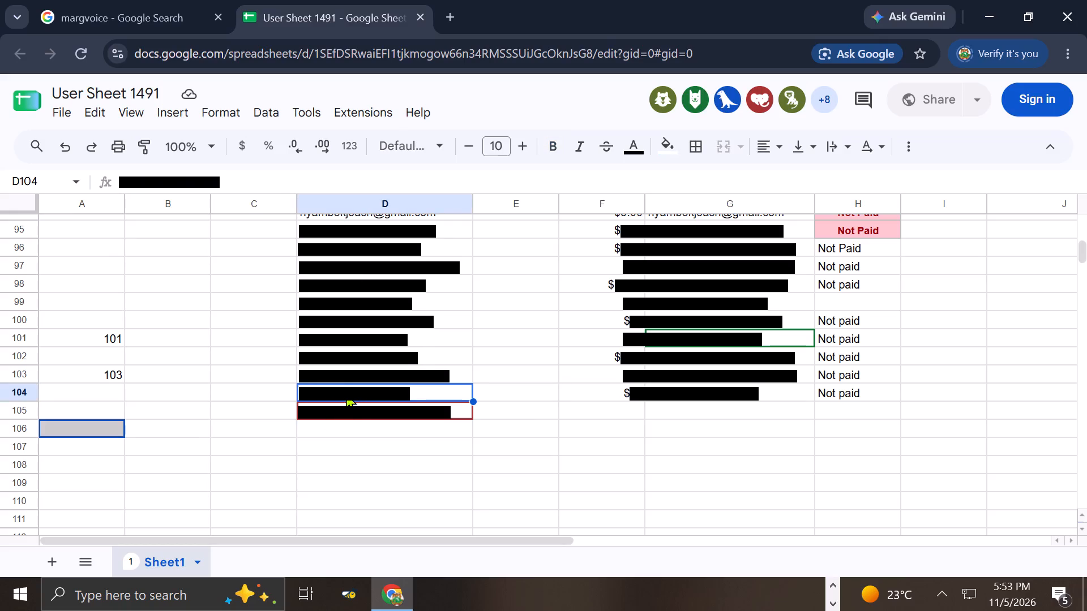
left_click(346, 393)
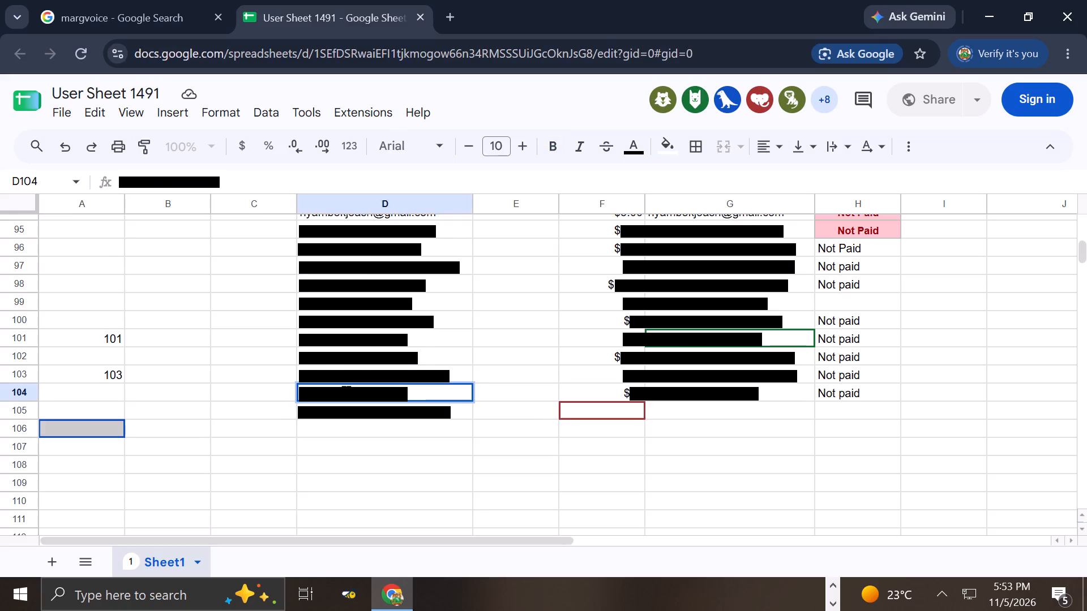
key("n")
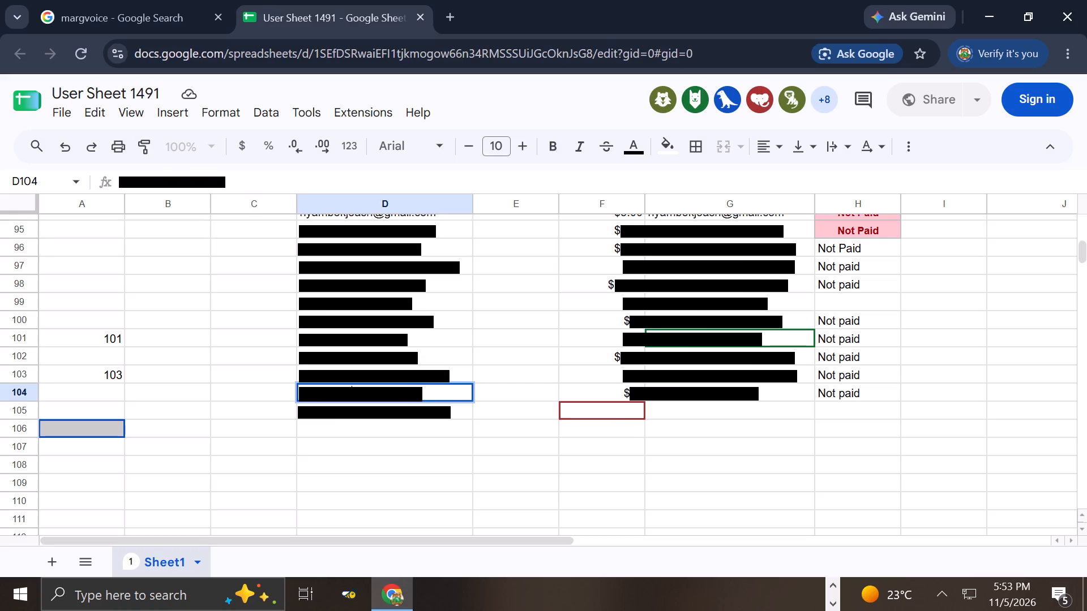
key("g")
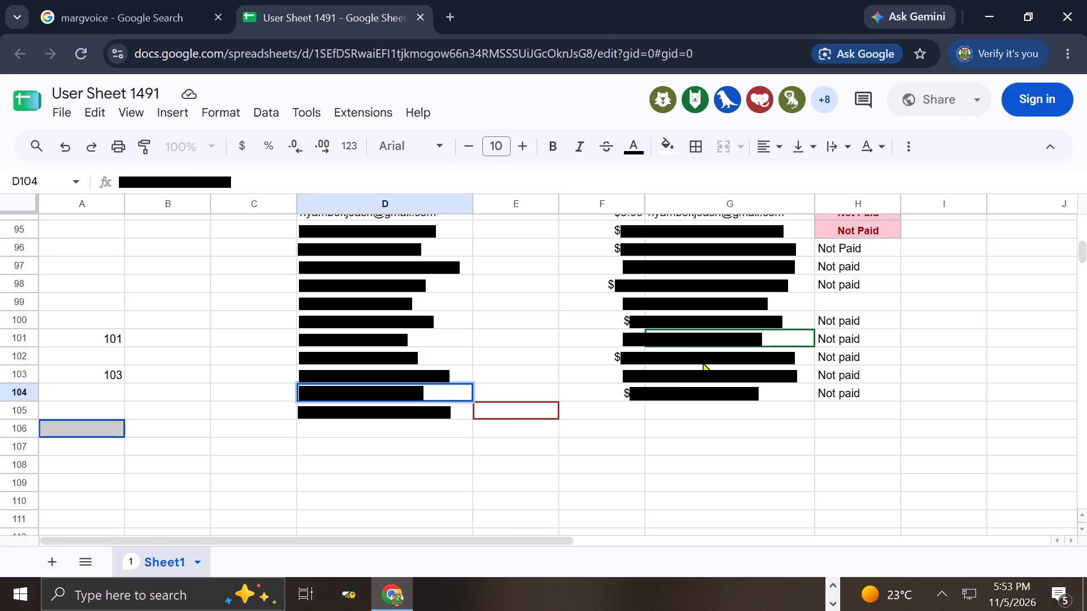
Edit the PayPal ID in cell G104, inserting the letters "ng" to match the email correction.
left_click(695, 393)
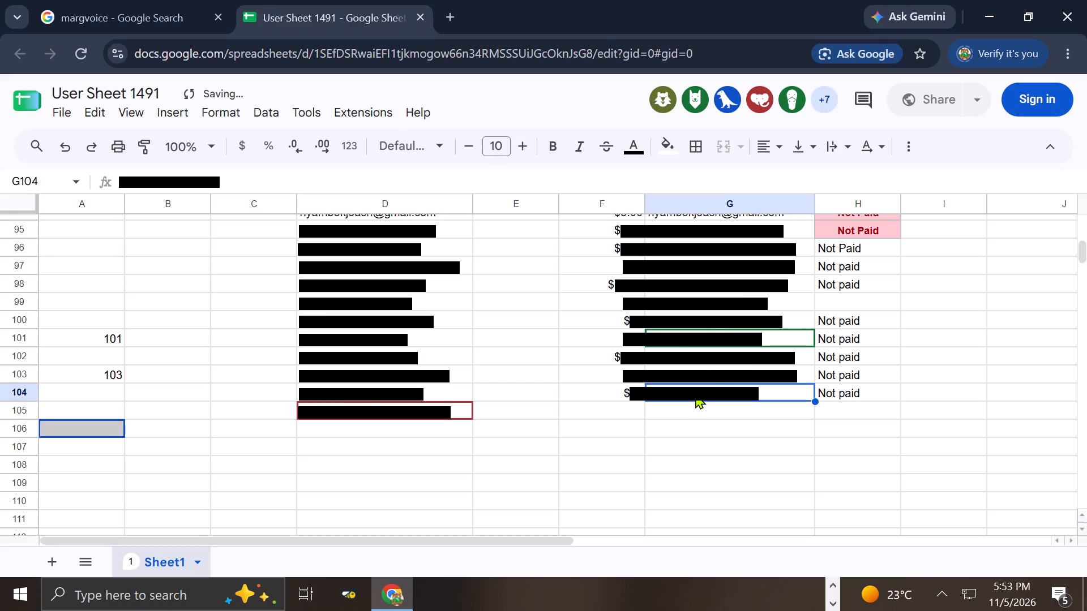
left_click(695, 393)
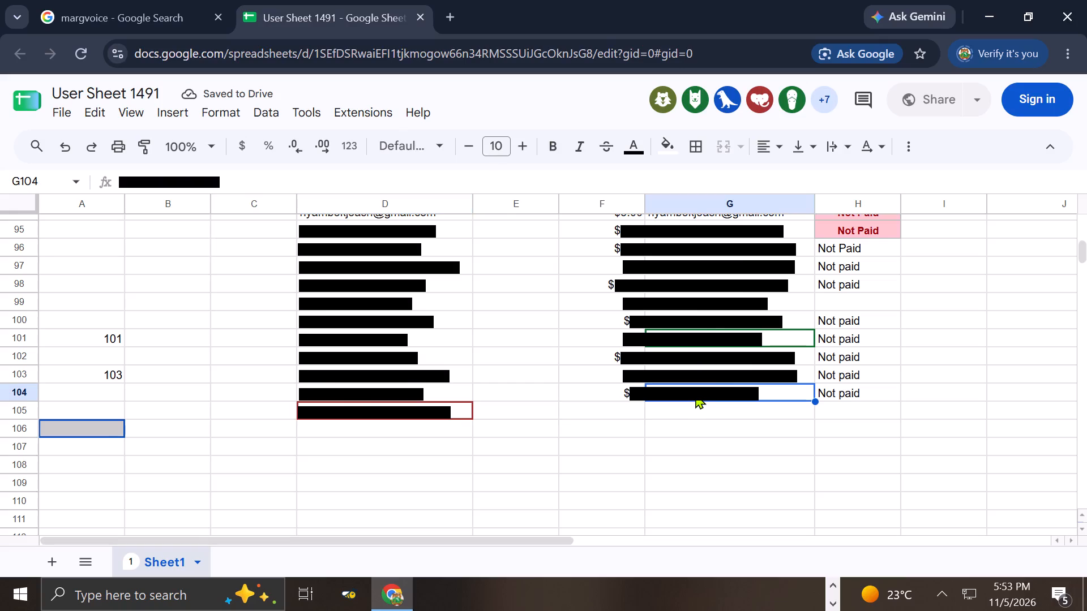
left_click(695, 393)
left_click(697, 384)
left_click(698, 388)
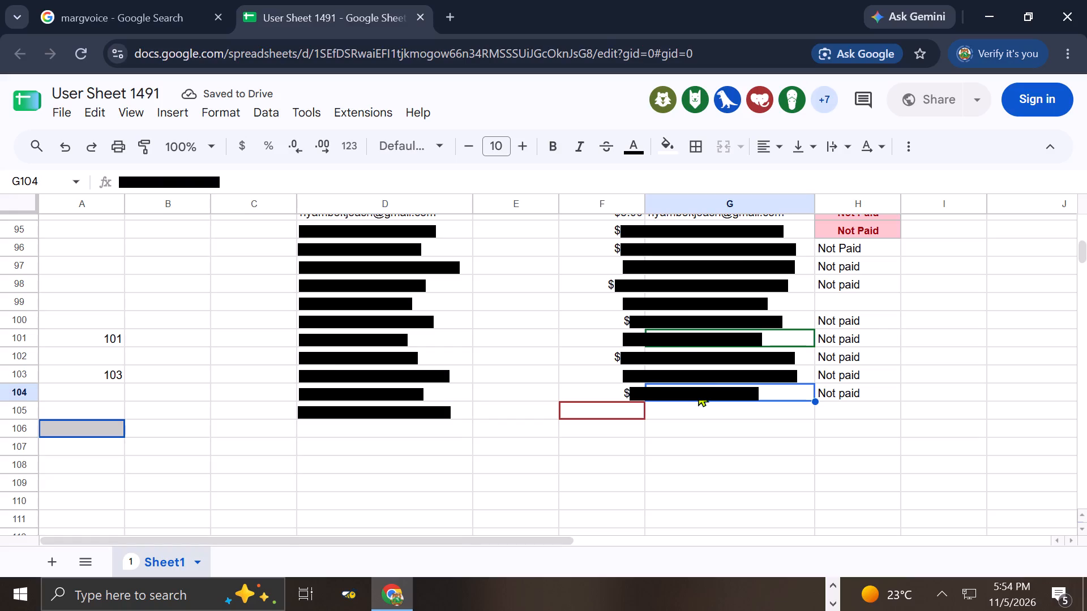
double_click(698, 391)
left_click(683, 386)
double_click(683, 394)
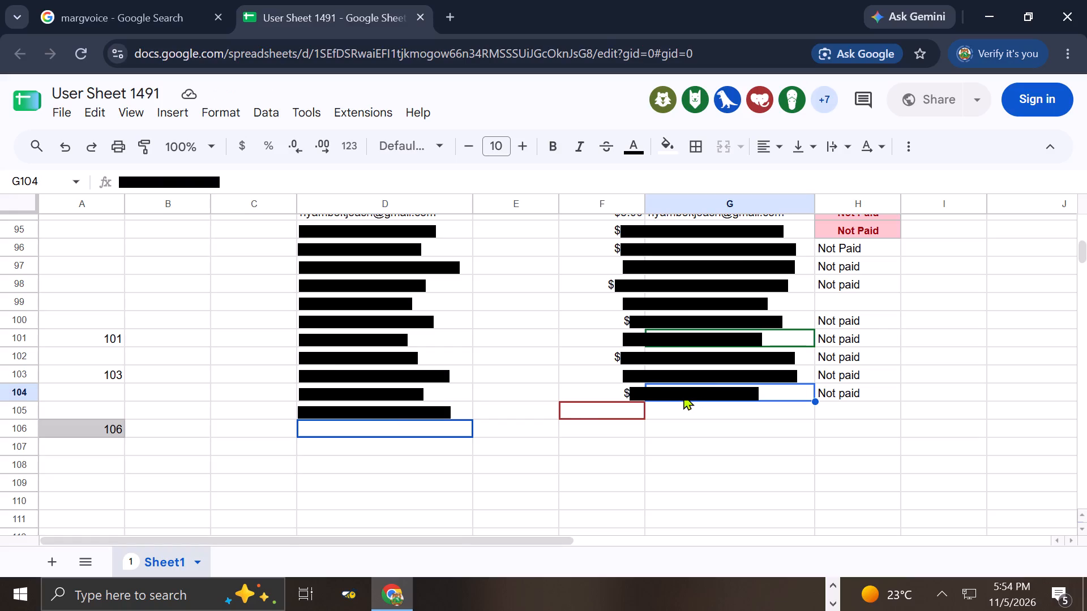
left_click(693, 393)
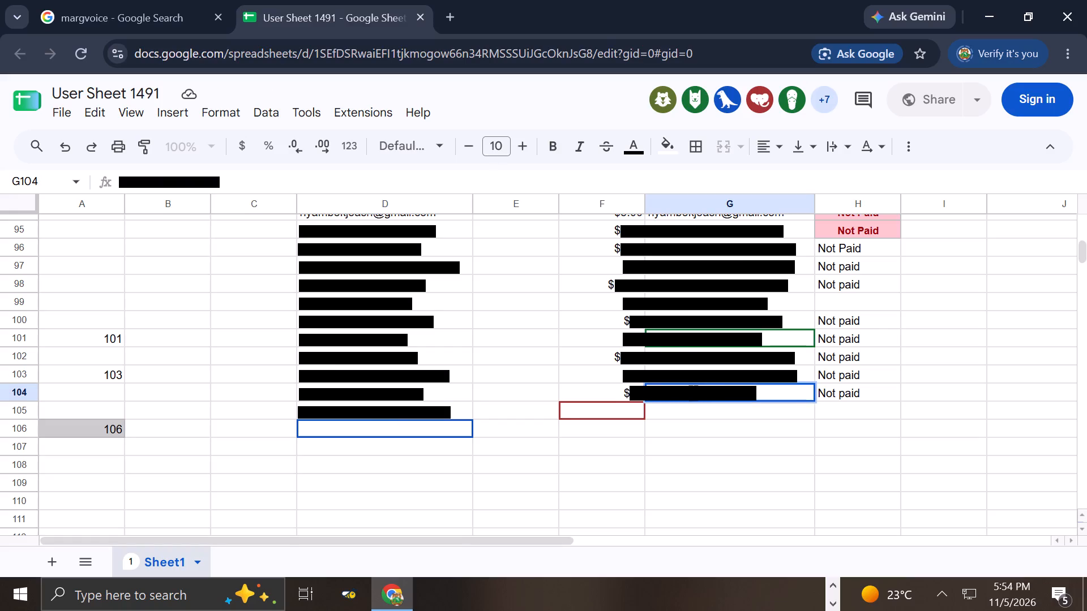
left_click(693, 393)
key("n")
key("g")
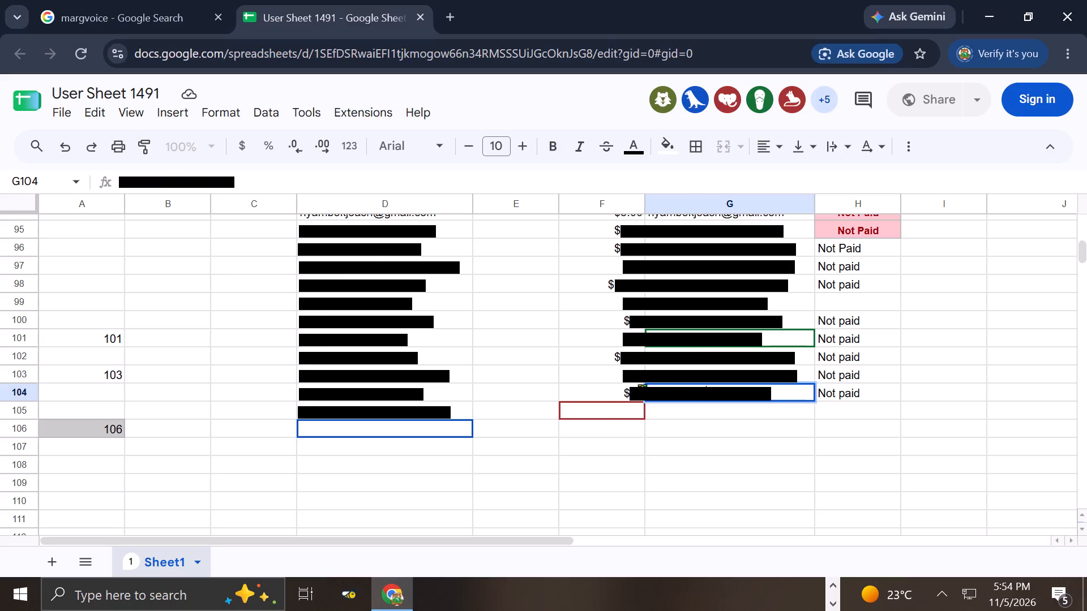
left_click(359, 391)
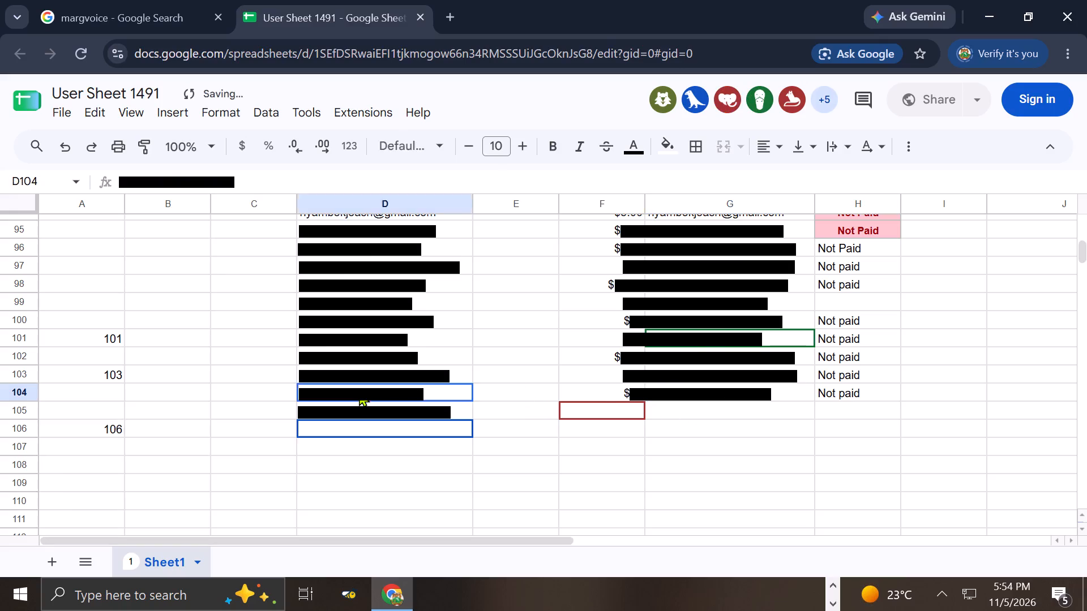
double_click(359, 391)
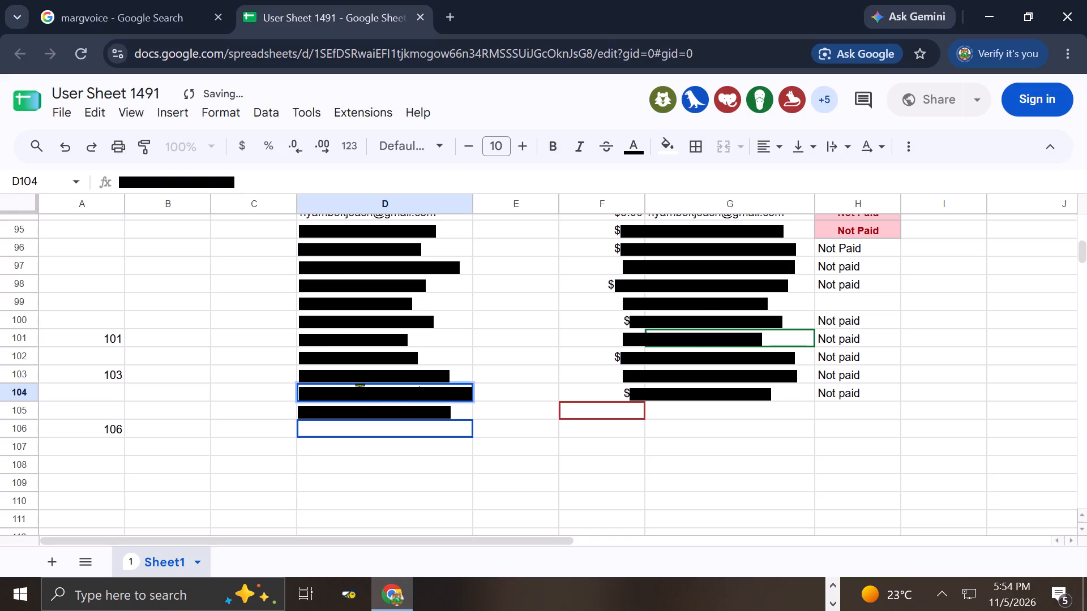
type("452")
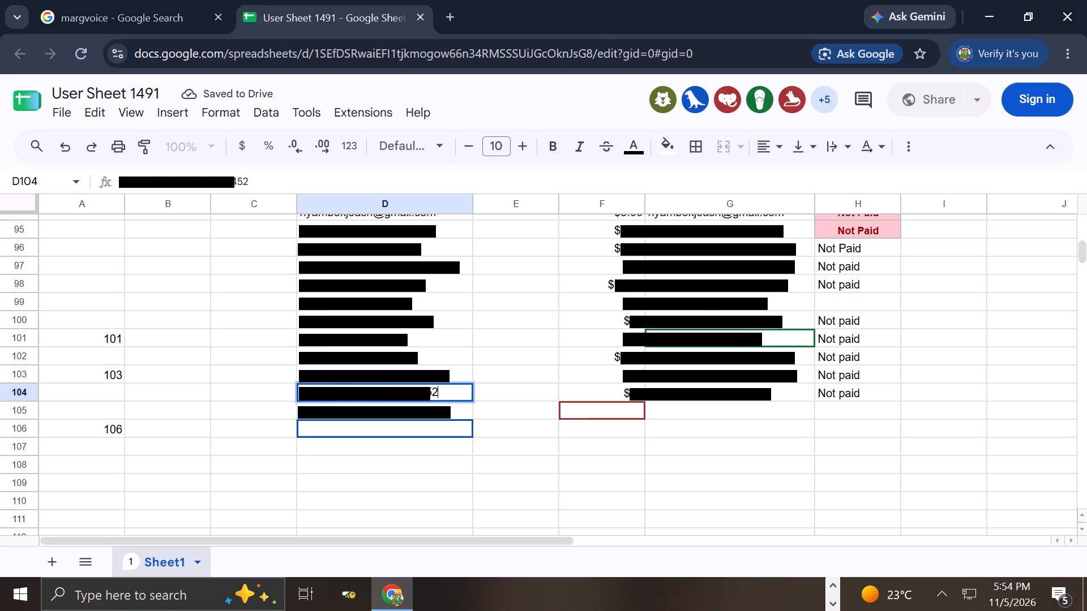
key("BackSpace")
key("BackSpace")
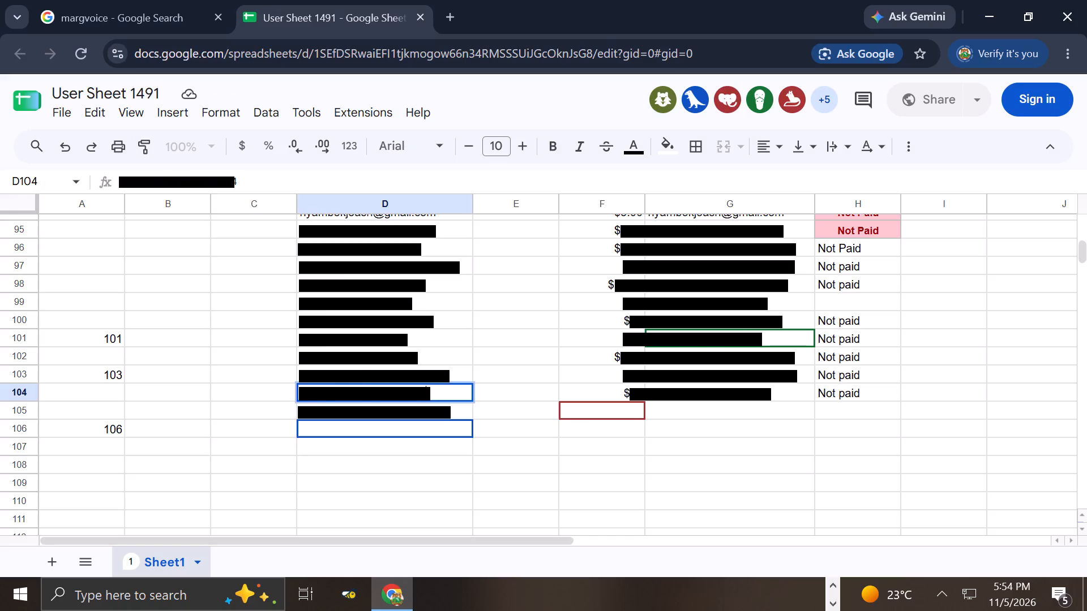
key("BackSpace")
Edit the email address in cell D104, inserting the digits "452" within it.
triple_click(358, 395)
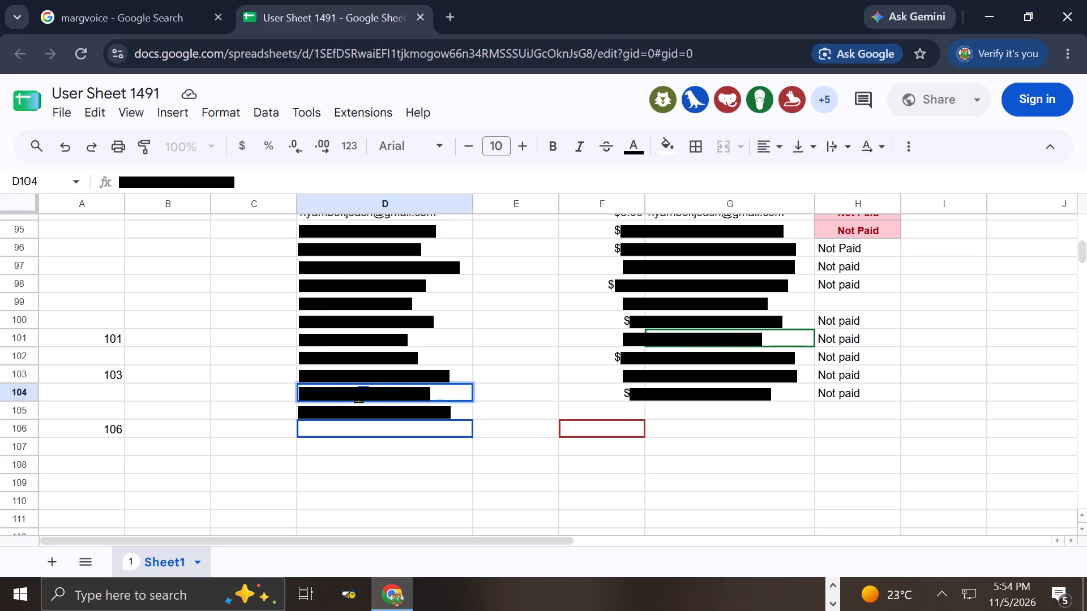
left_click(358, 395)
left_click(358, 395)
left_click(358, 395)
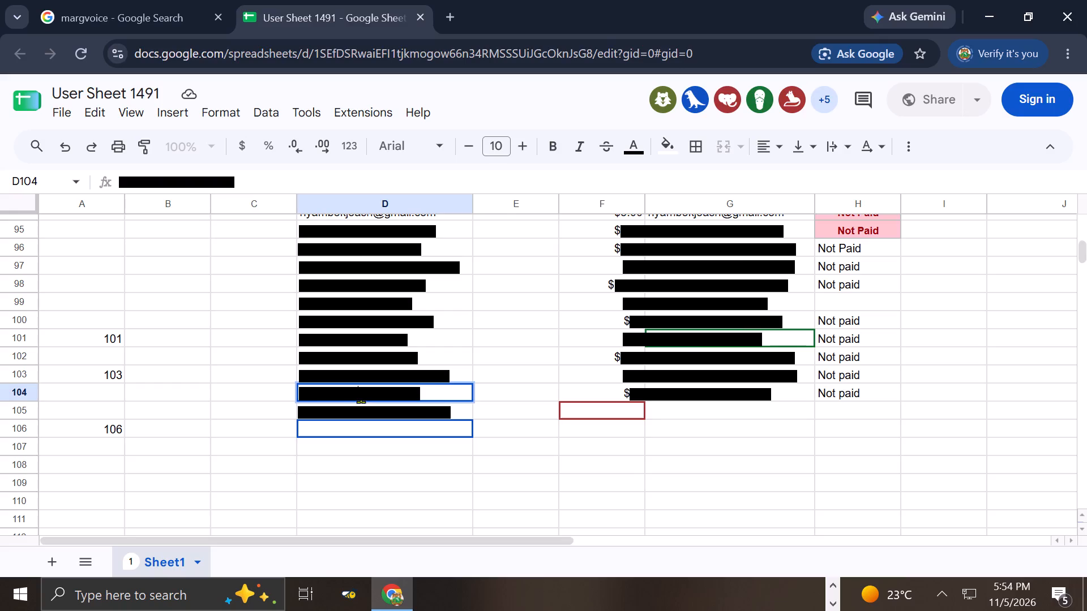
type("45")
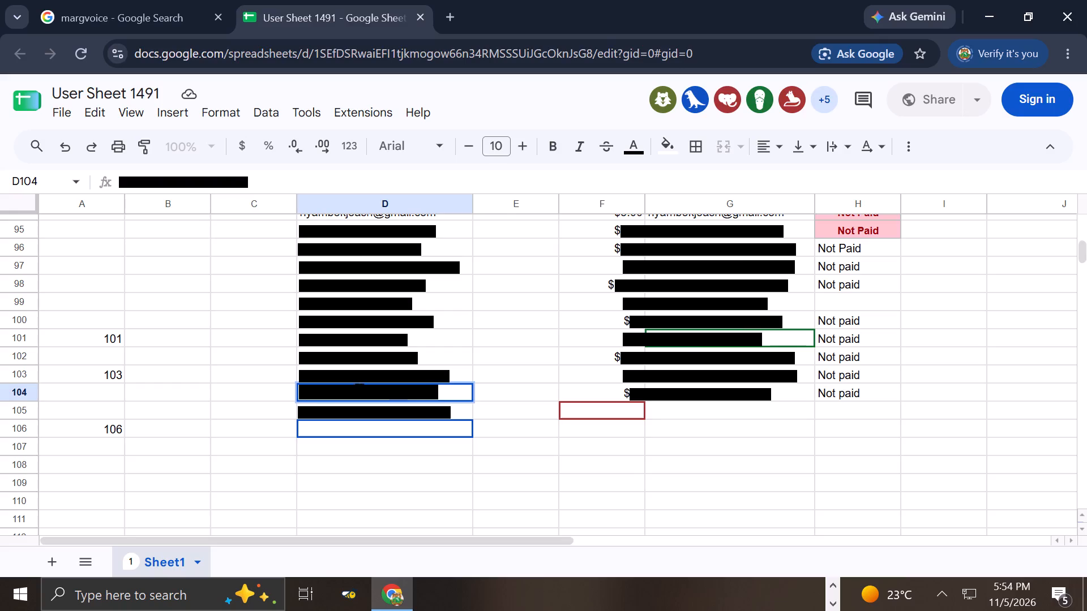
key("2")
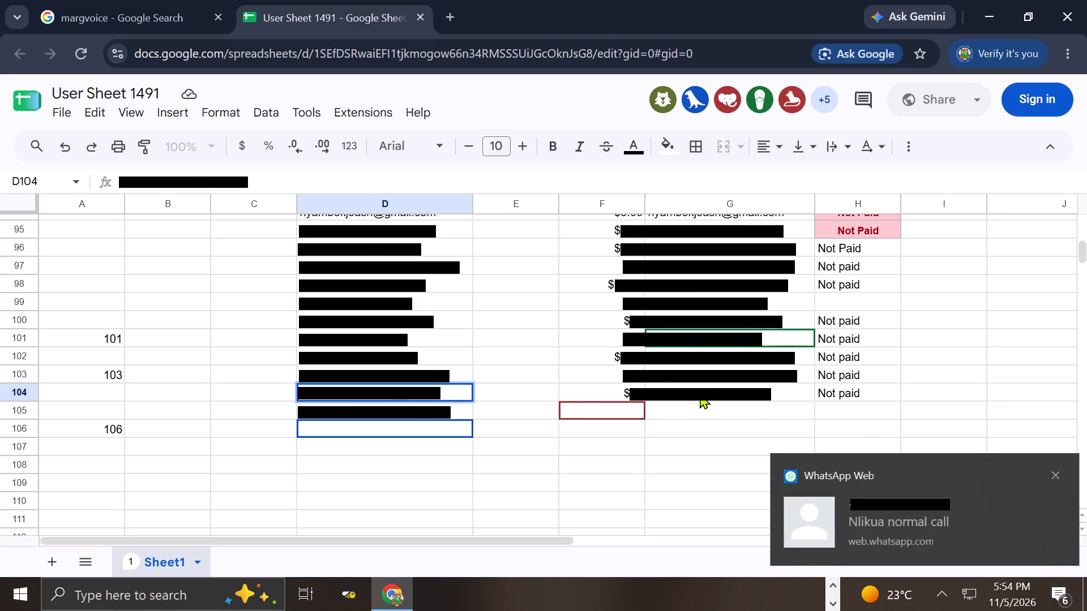
Edit the PayPal ID in cell G104, inserting the digits "452" to match the email, and commit the entry.
left_click(708, 393)
double_click(707, 393)
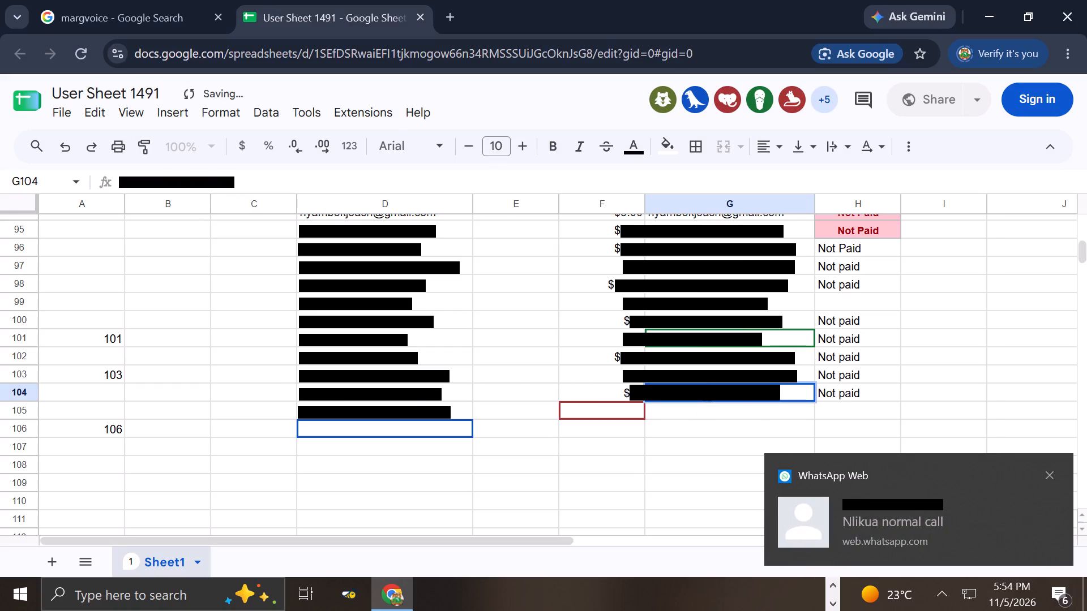
left_click(707, 393)
left_click(707, 393)
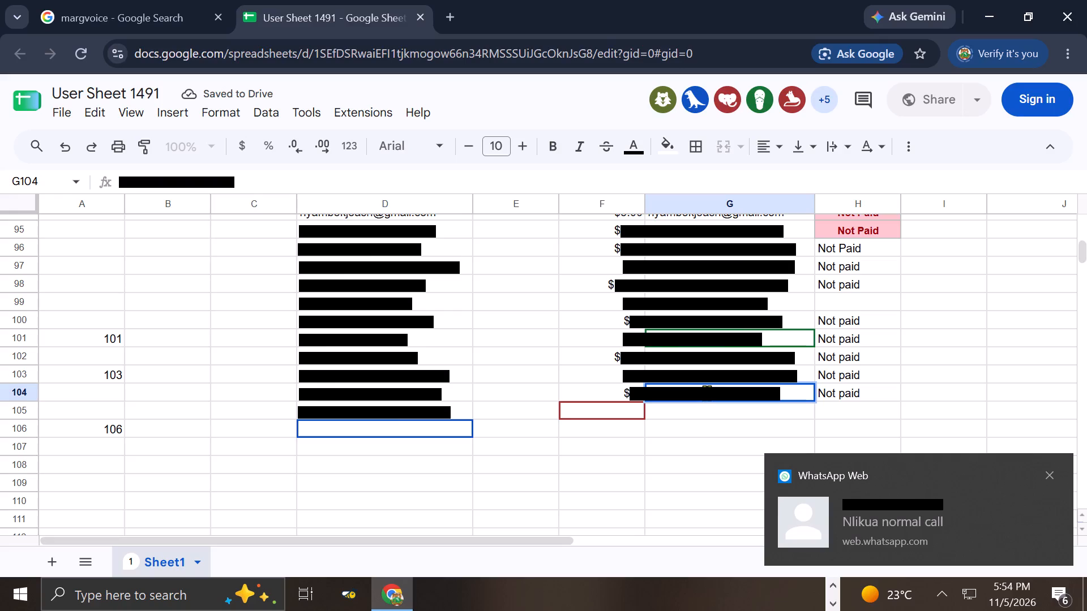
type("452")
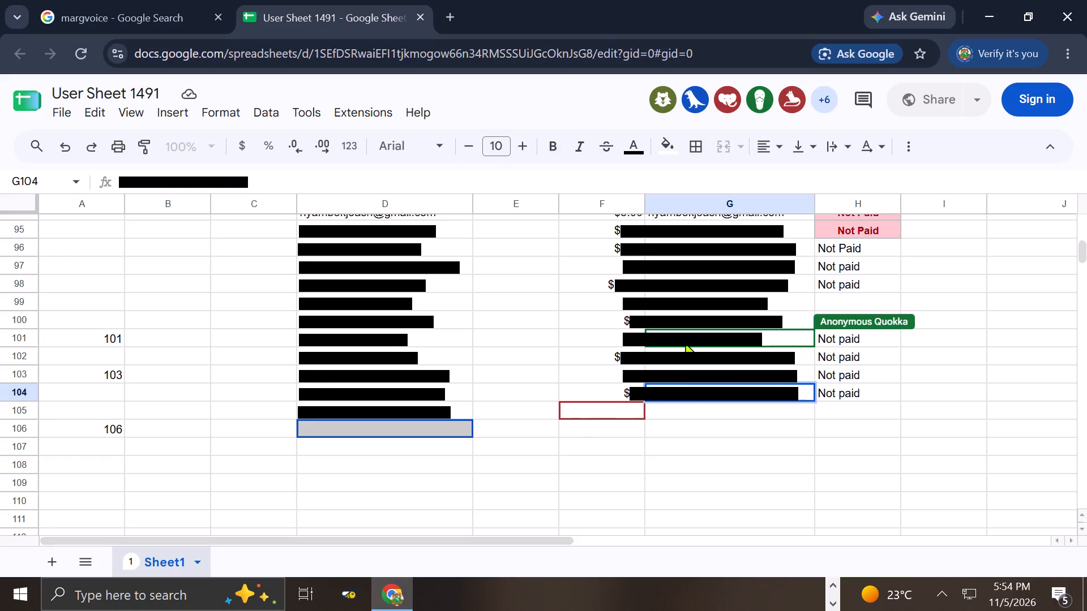
left_click(651, 446)
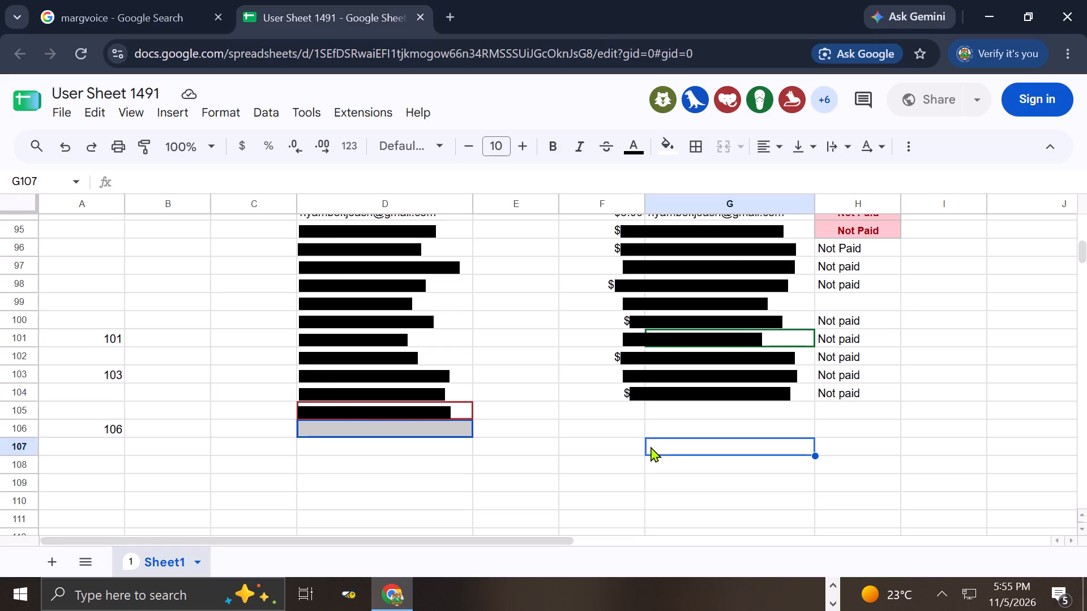
Review the existing payment entries throughout the sheet, from the newly added rows up to the header row.
scroll(345, 386, "up", 2)
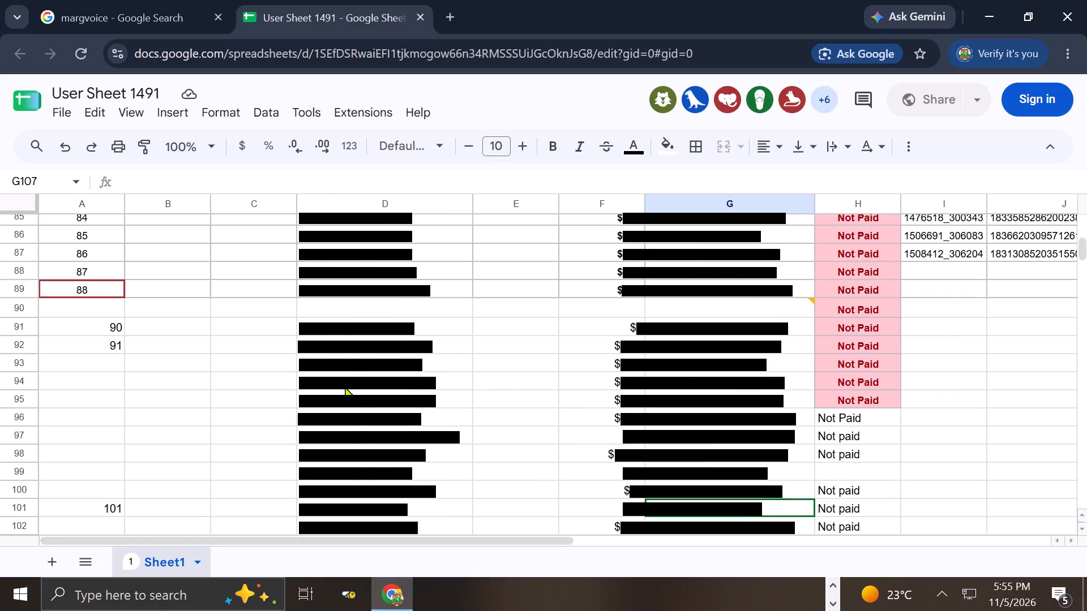
scroll(345, 386, "up", 3)
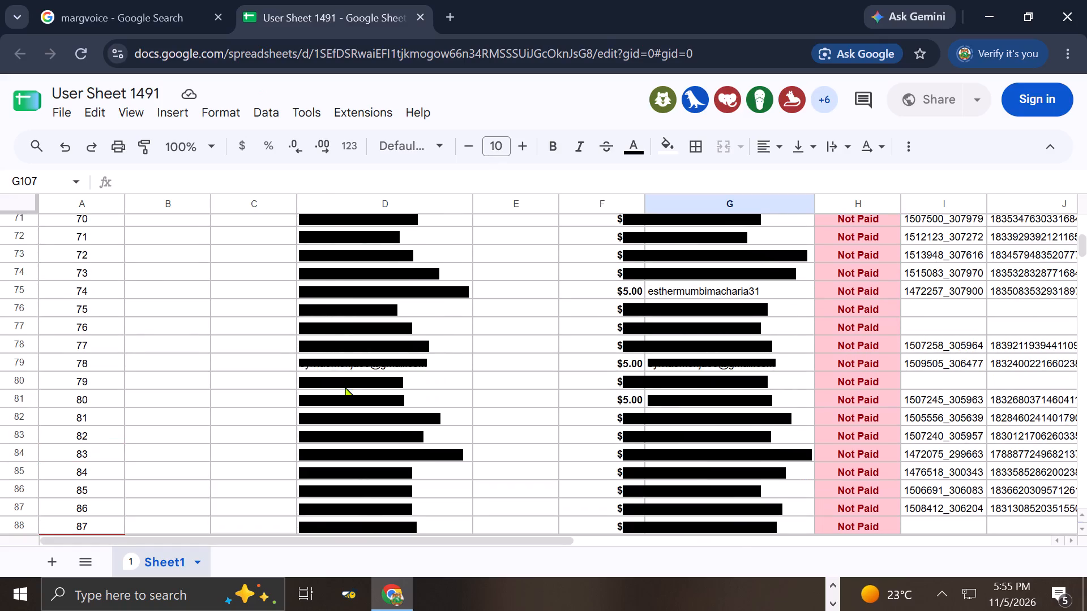
scroll(345, 386, "up", 1)
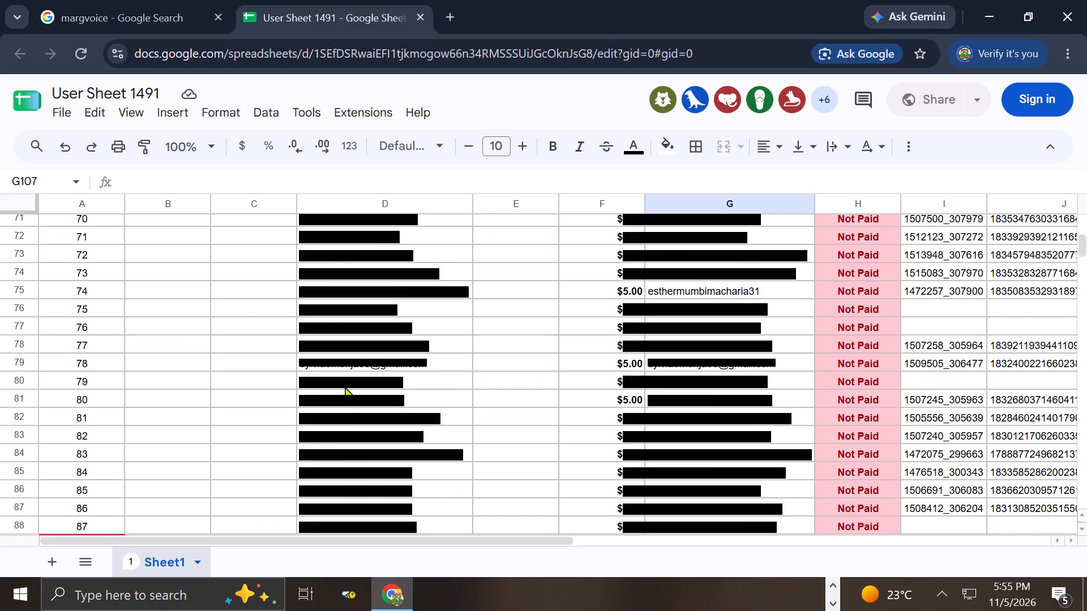
scroll(345, 386, "up", 2)
scroll(360, 354, "down", 1)
scroll(356, 368, "up", 2)
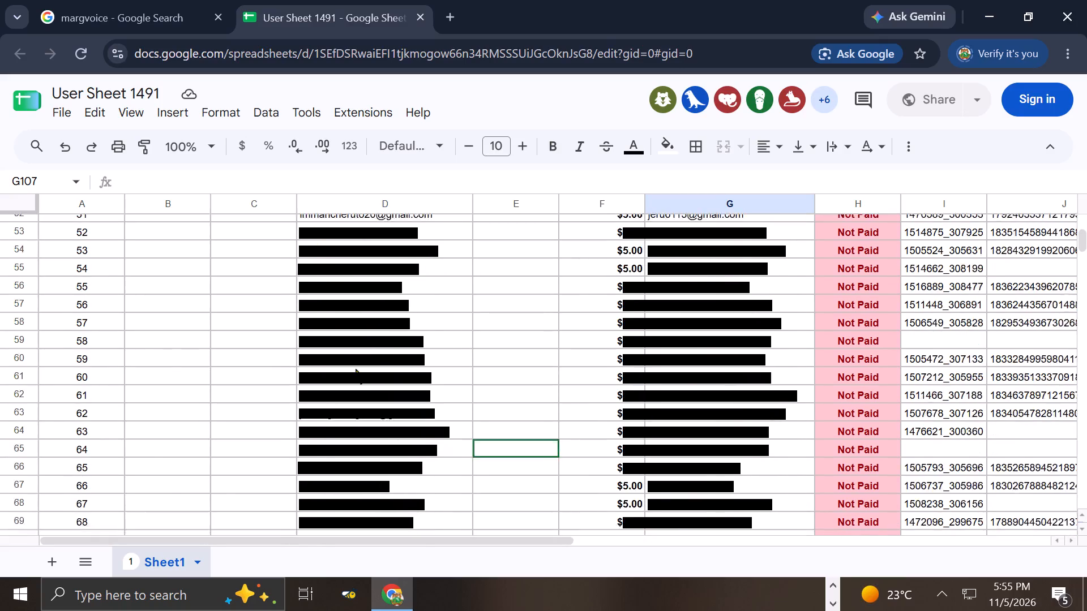
scroll(356, 368, "down", 10)
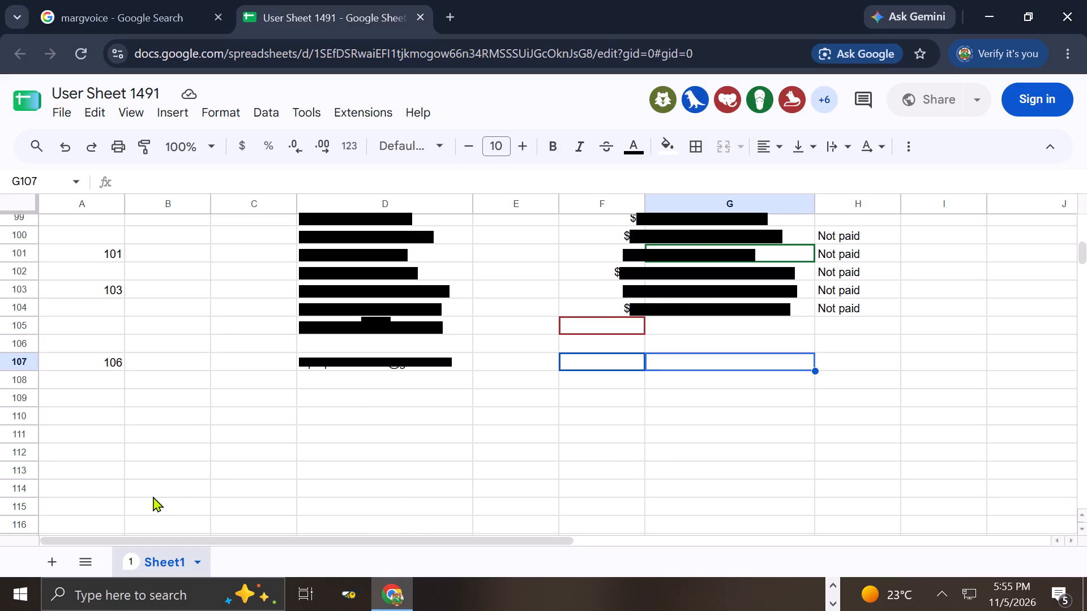
scroll(237, 440, "up", 3)
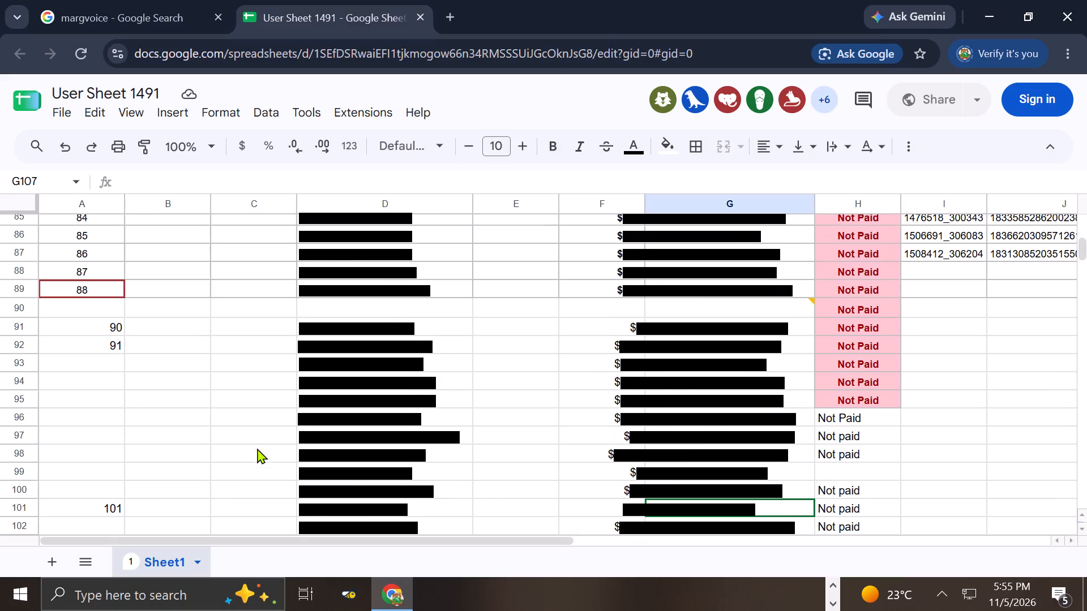
scroll(398, 445, "up", 3)
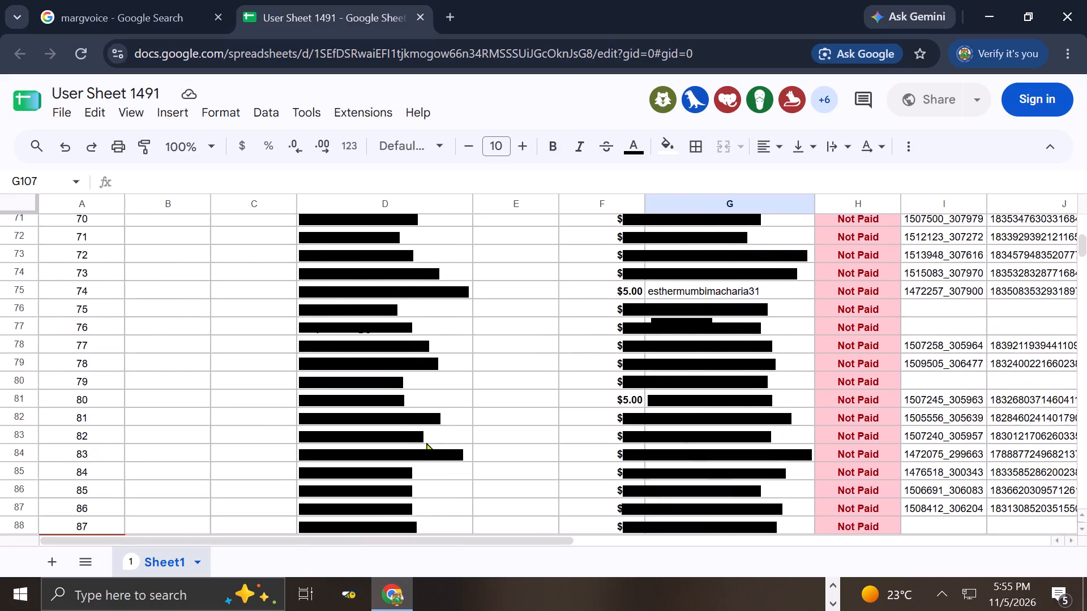
scroll(426, 442, "up", 8)
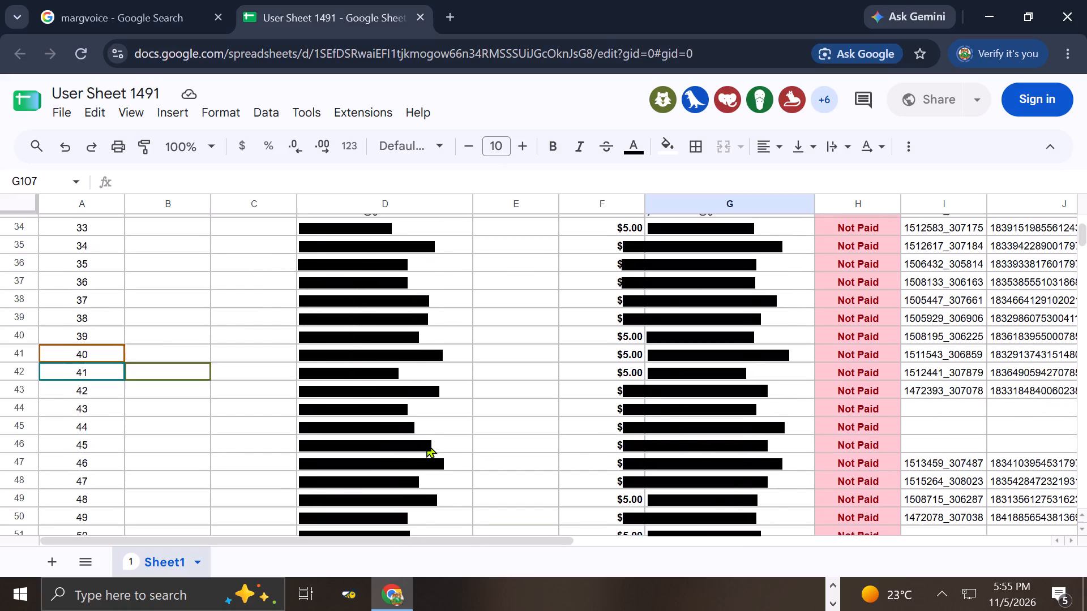
scroll(426, 442, "up", 11)
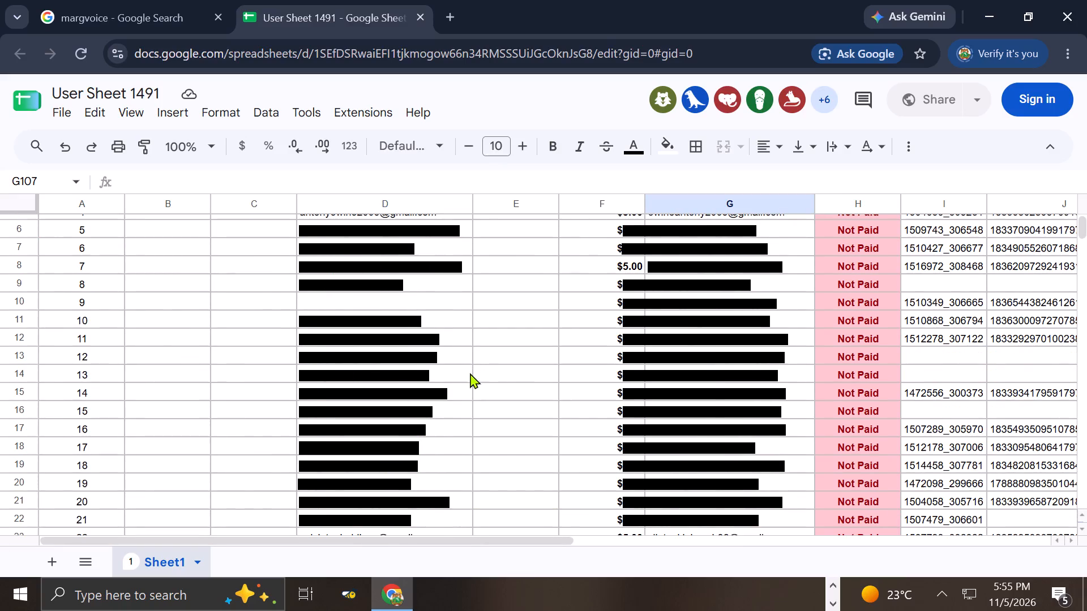
scroll(498, 381, "down", 5)
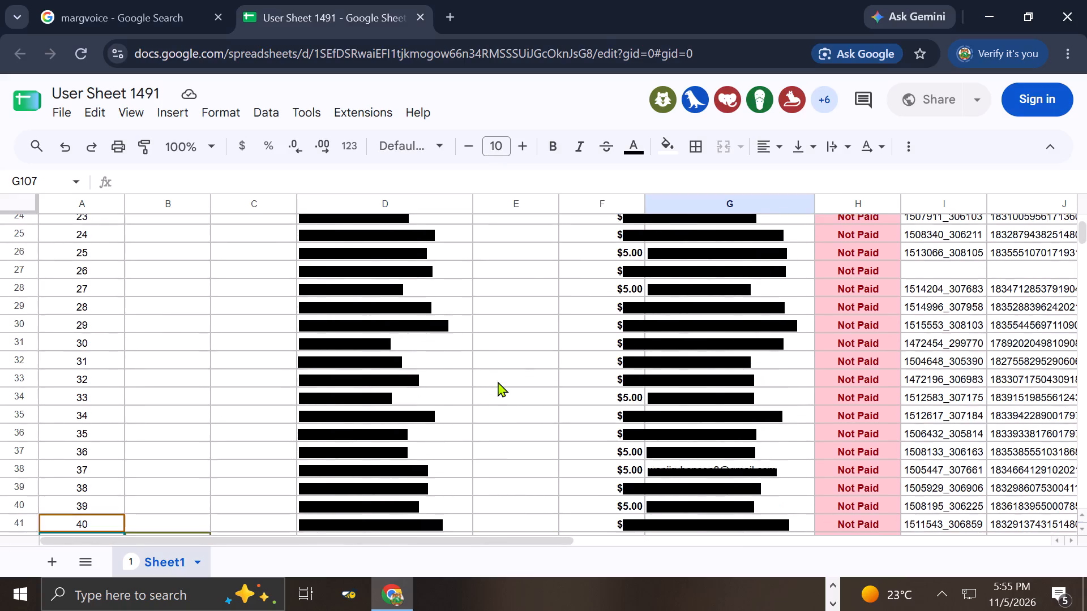
scroll(498, 381, "down", 4)
scroll(827, 375, "down", 3)
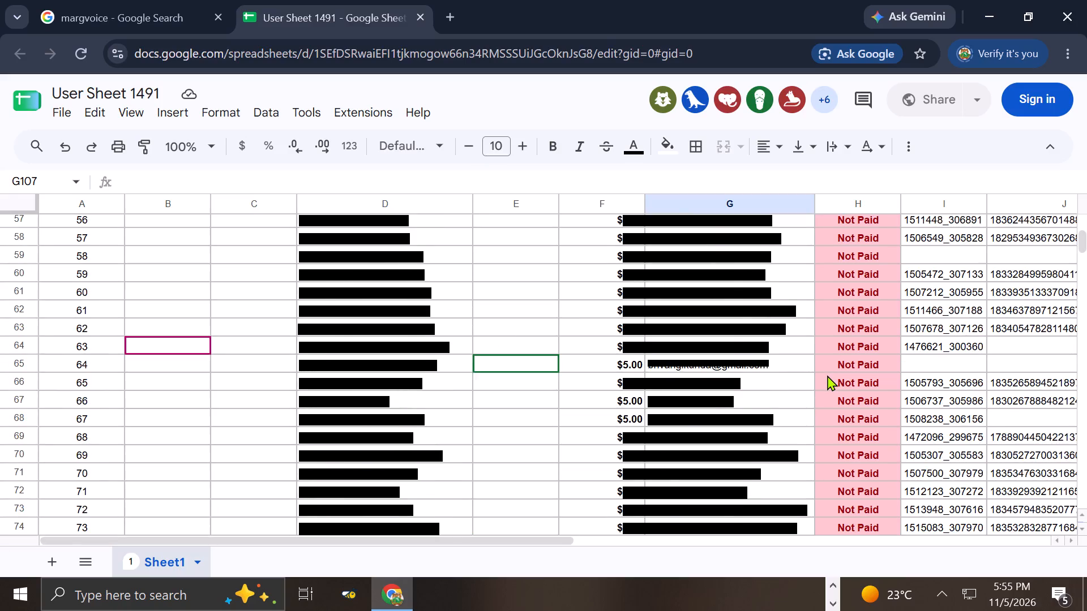
scroll(828, 374, "down", 6)
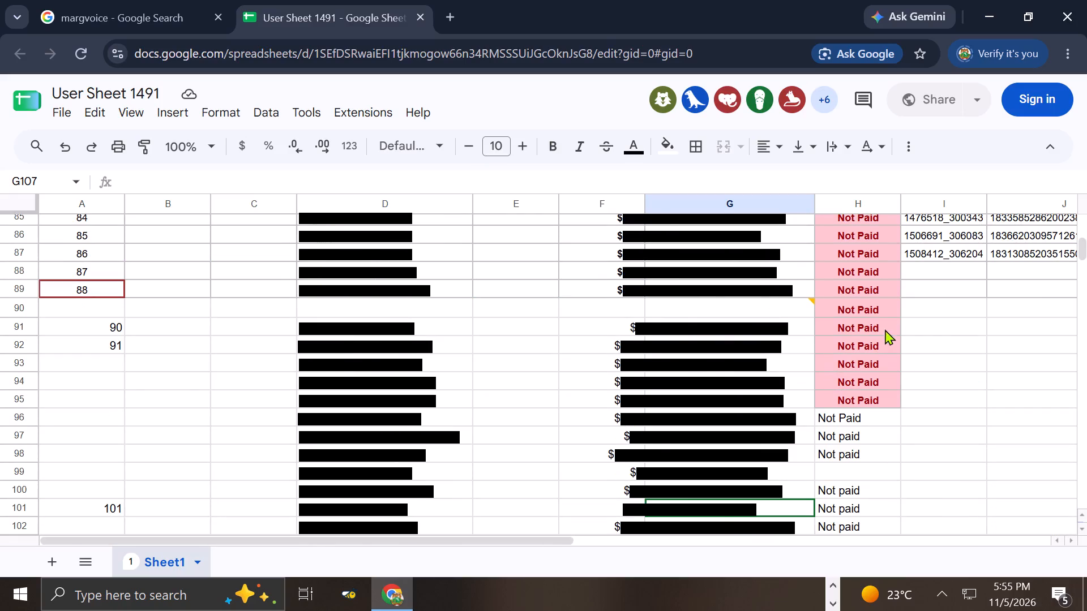
scroll(924, 343, "down", 2)
scroll(924, 343, "up", 1)
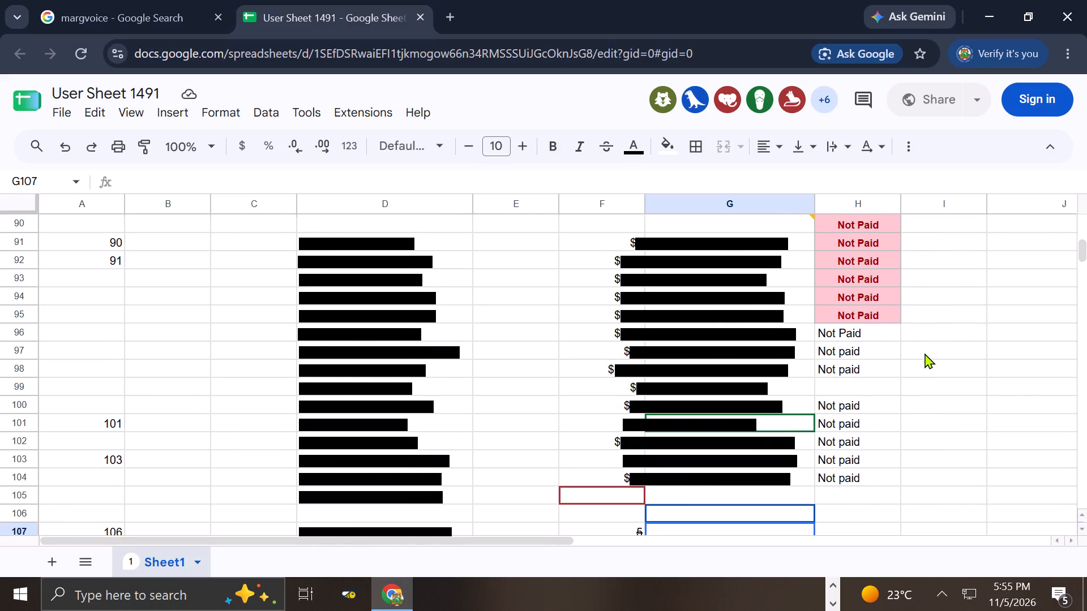
scroll(925, 353, "up", 2)
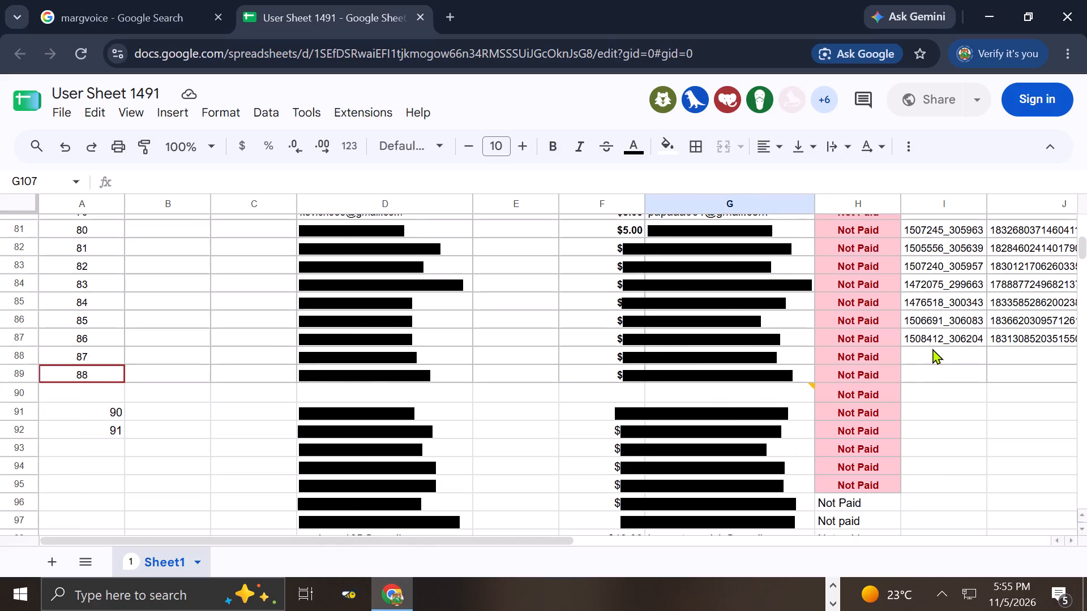
scroll(932, 348, "up", 7)
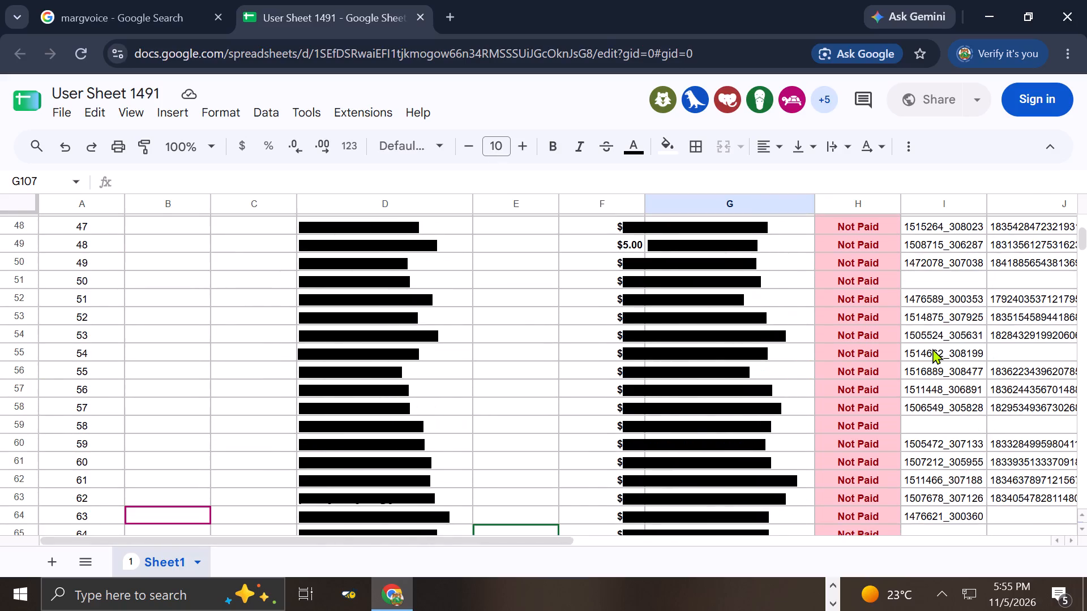
scroll(932, 348, "up", 3)
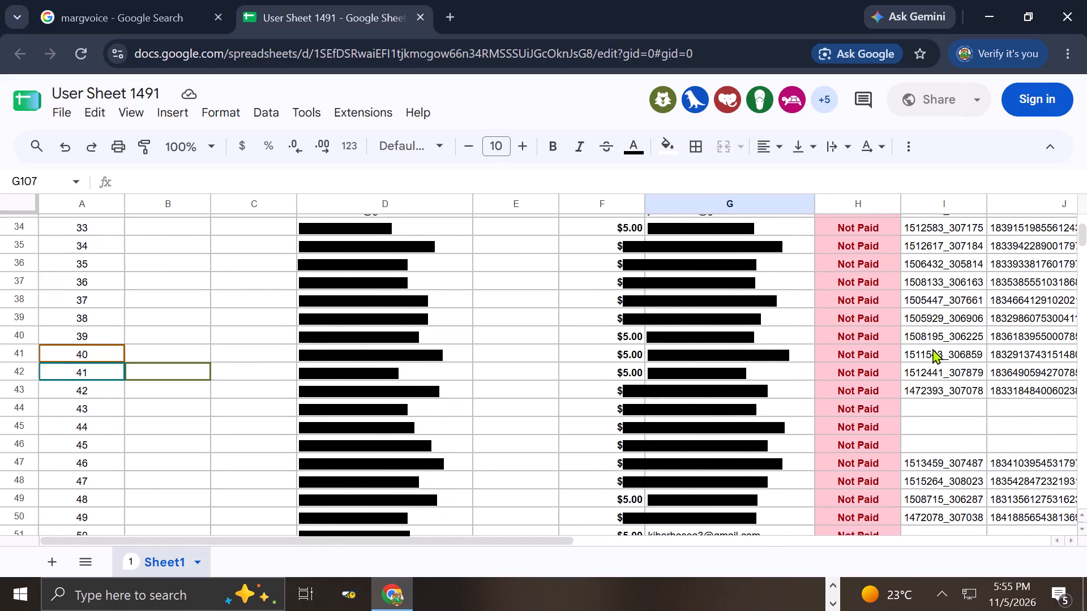
scroll(932, 348, "up", 7)
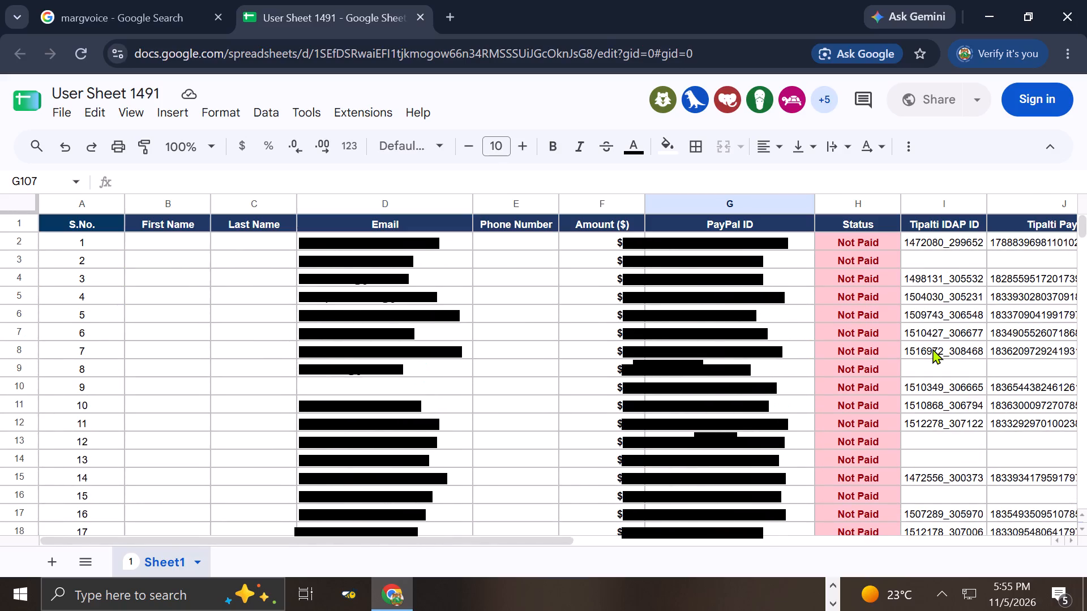
scroll(932, 348, "up", 3)
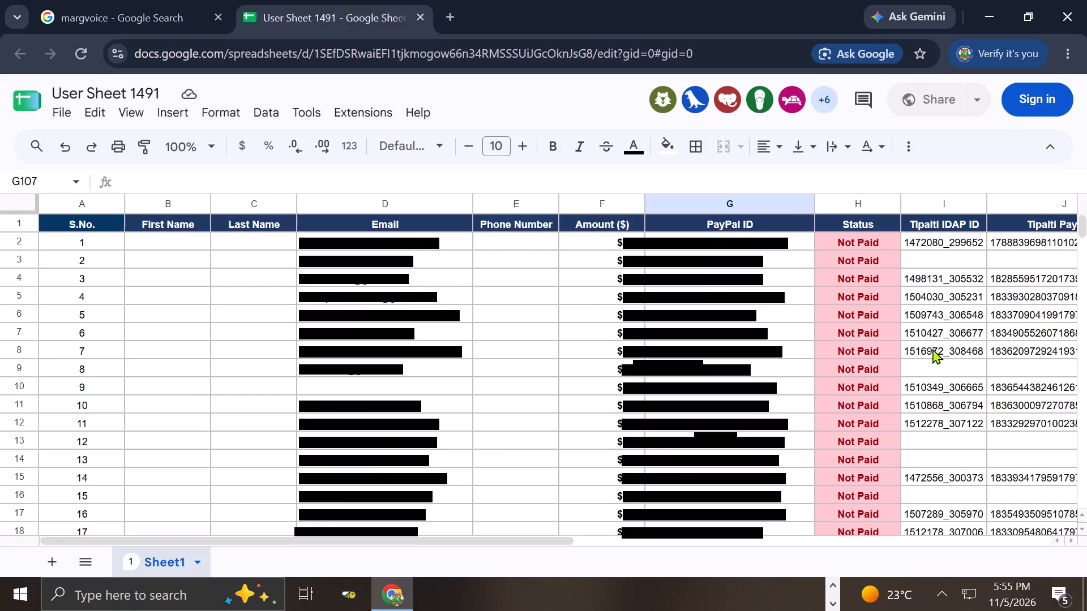
scroll(216, 410, "up", 3)
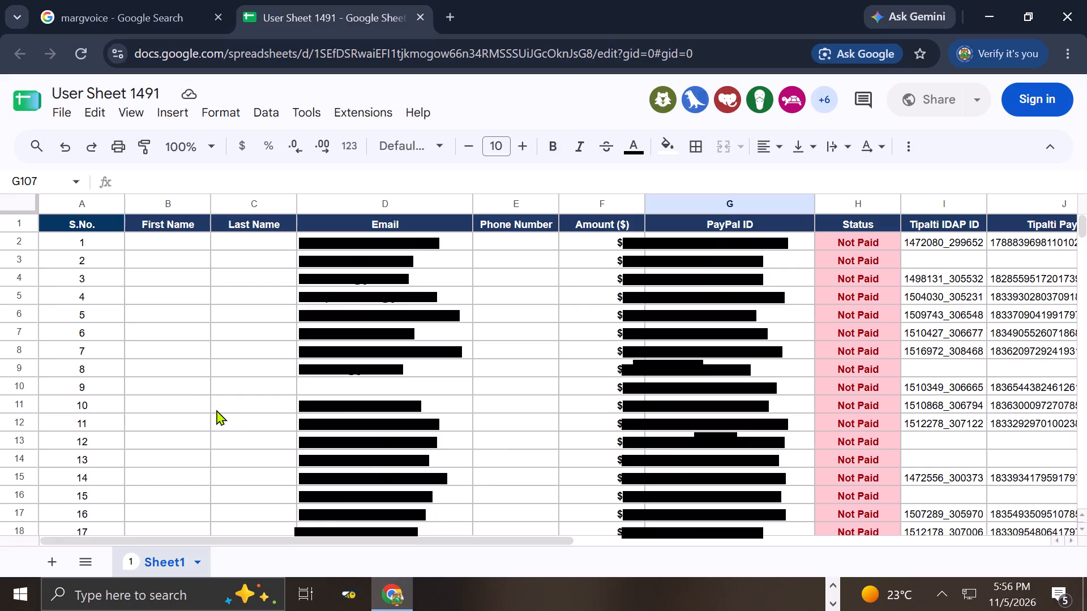
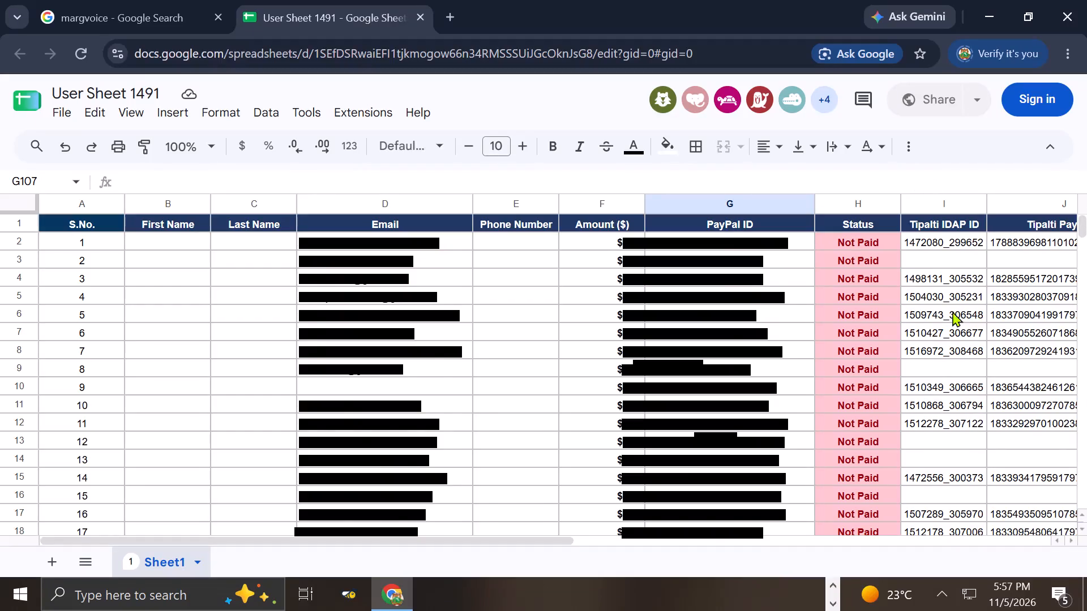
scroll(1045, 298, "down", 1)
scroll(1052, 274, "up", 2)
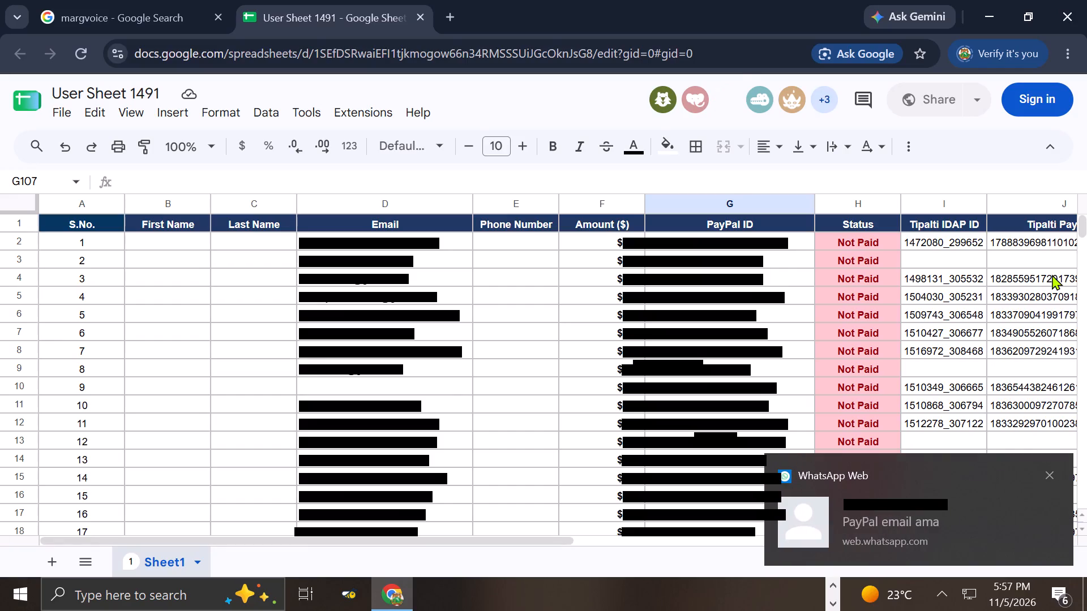
Dismiss the incoming WhatsApp Web notifications that cover the sheet's status and Tipalti columns.
left_click(1053, 474)
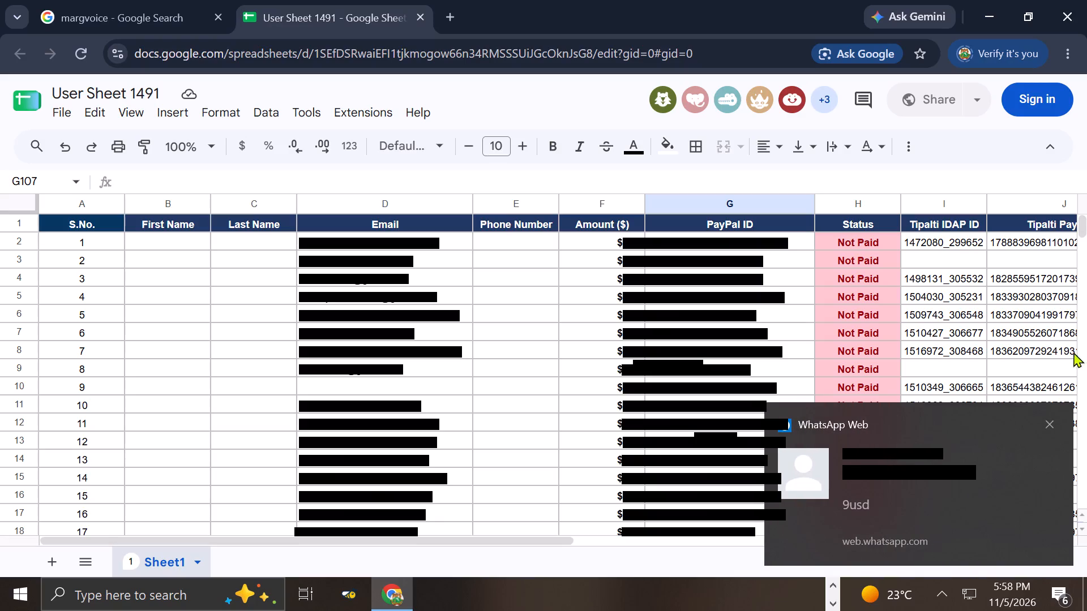
left_click(1047, 421)
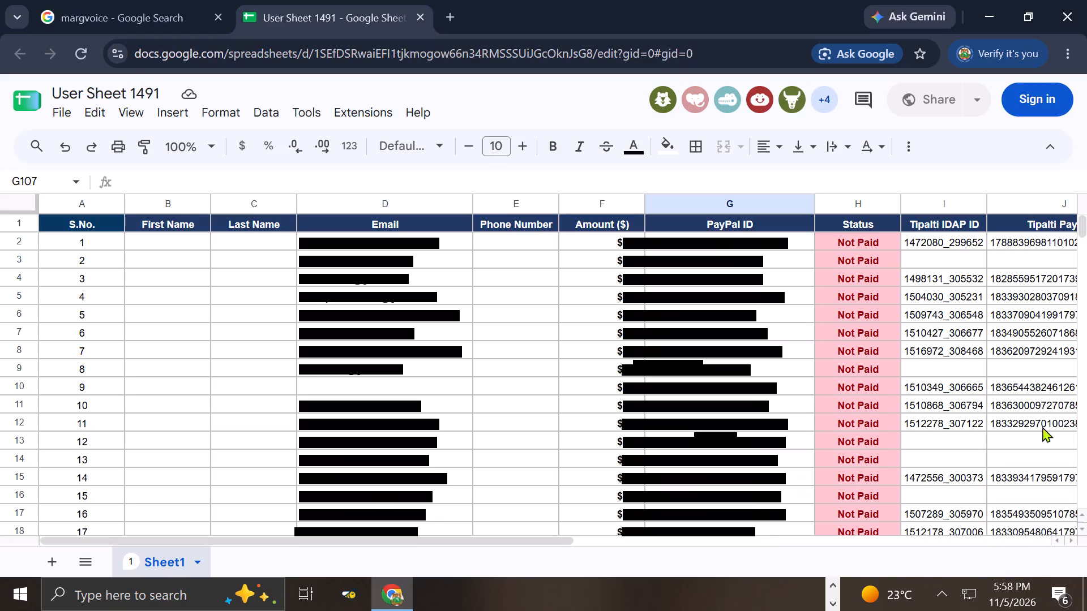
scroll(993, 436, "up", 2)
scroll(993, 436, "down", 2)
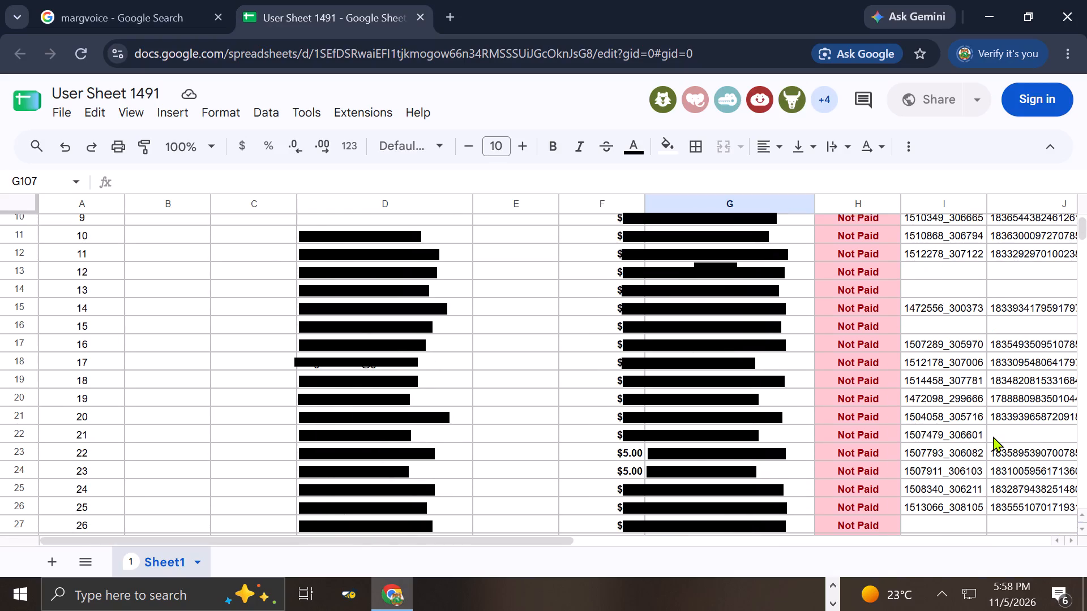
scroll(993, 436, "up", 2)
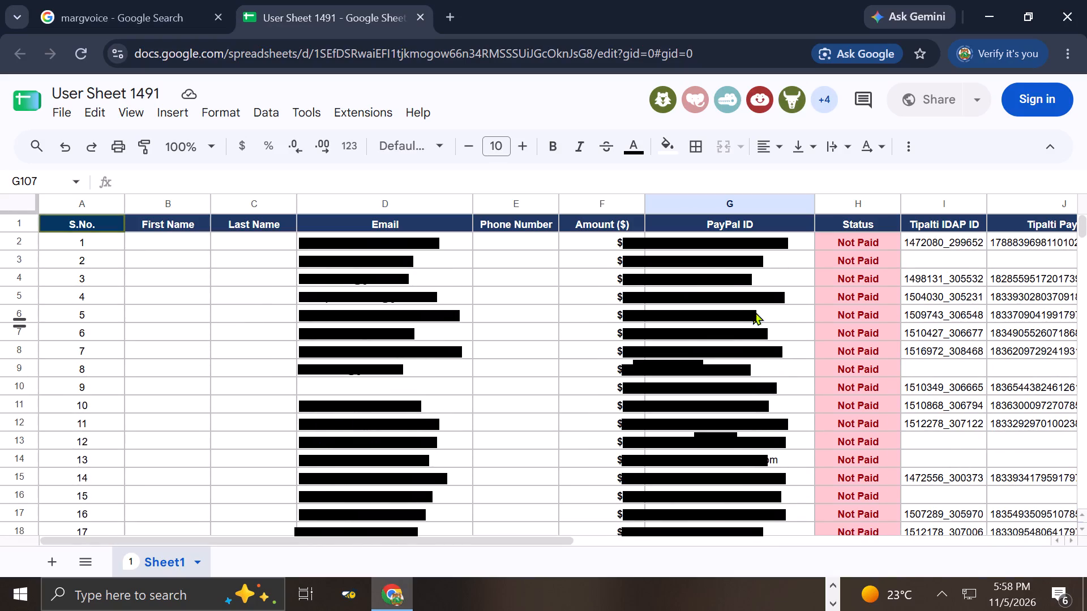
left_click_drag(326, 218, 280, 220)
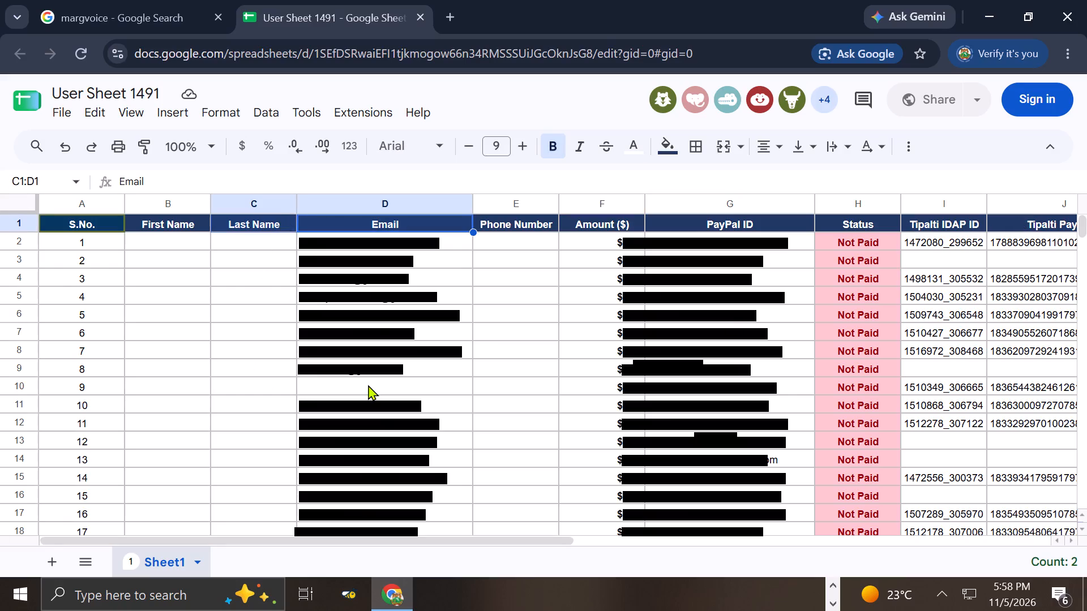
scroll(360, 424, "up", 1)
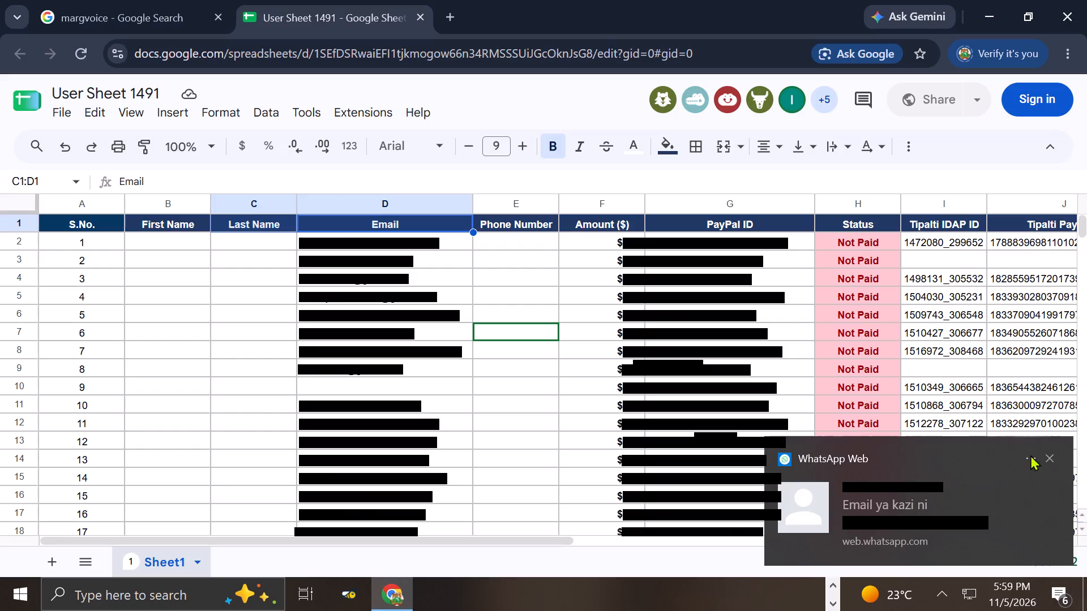
Dismiss the WhatsApp Web message notification covering the lower rows of the sheet.
left_click(1052, 456)
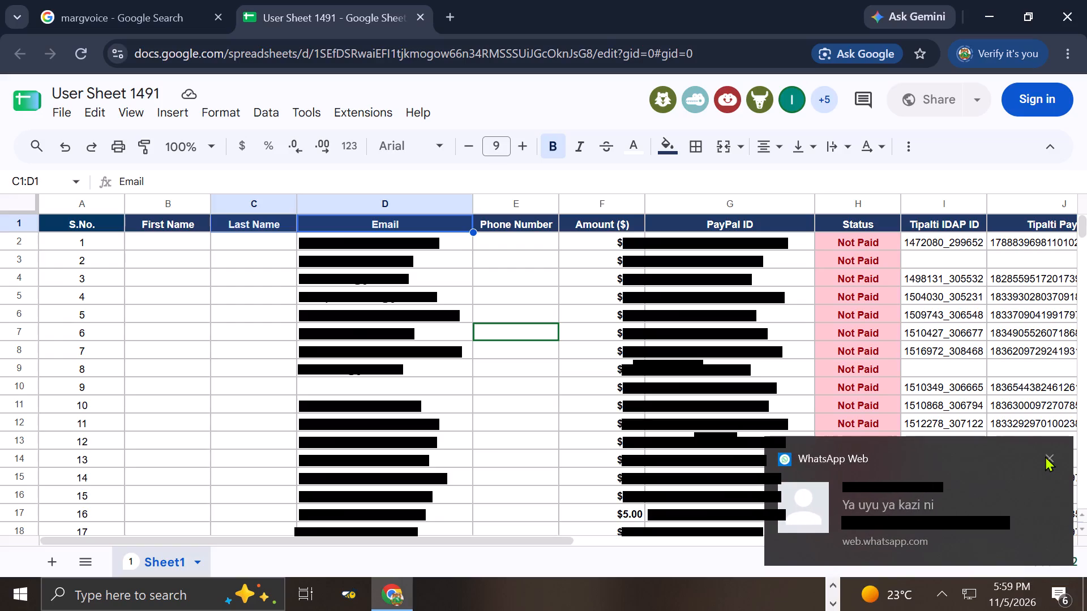
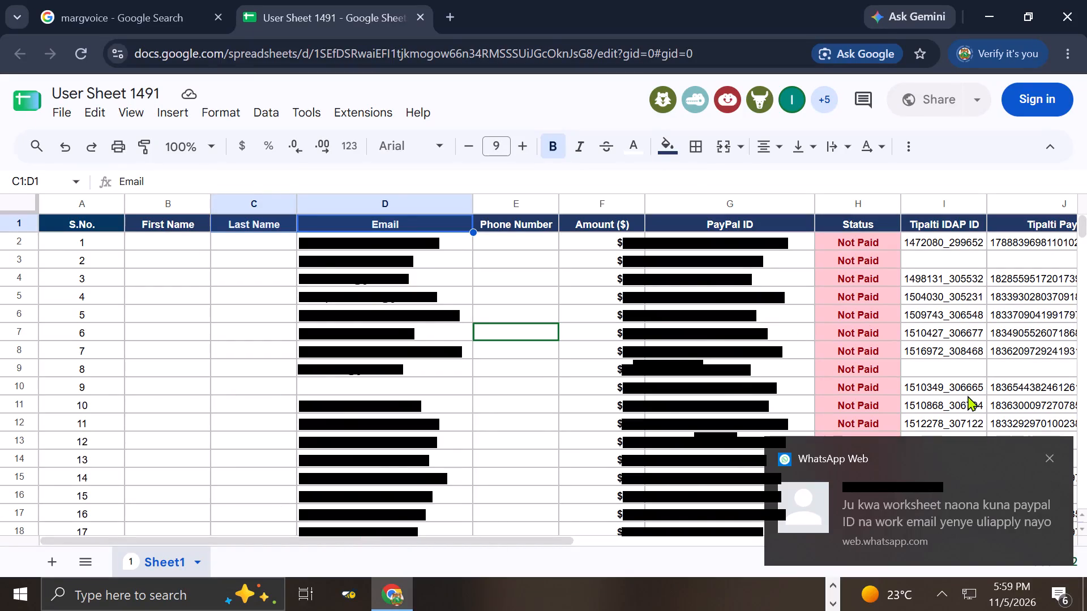
Dismiss the WhatsApp Web message notification covering the payment sheet.
left_click(1052, 453)
Examine the Status, Tipalti IDAP ID, Tipalti Payee ID and Tipalti Ref Code columns of the first payment entries.
scroll(1003, 434, "up", 3)
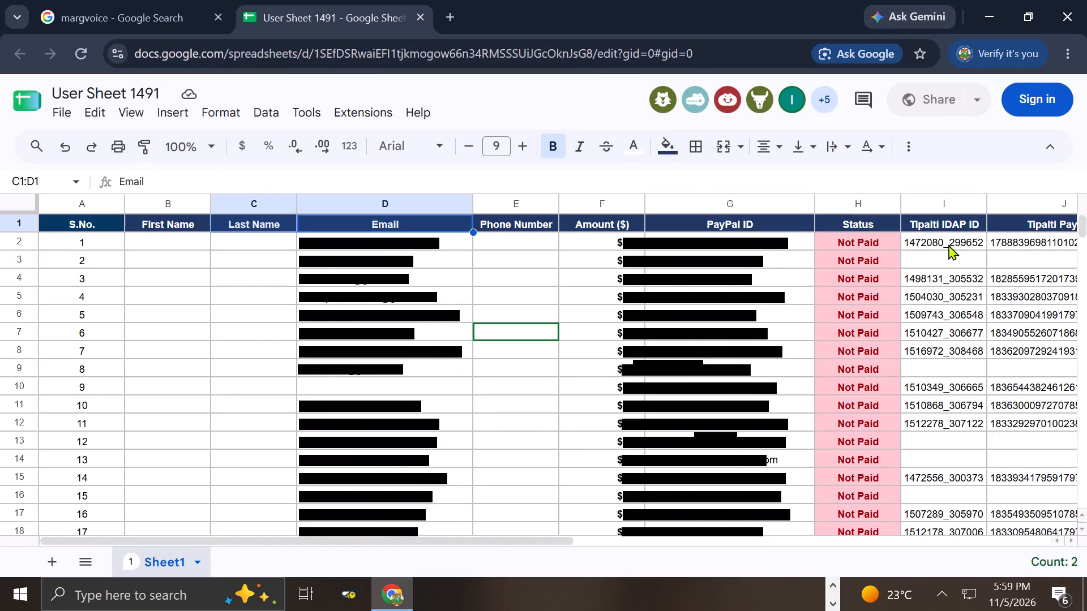
scroll(1024, 254, "up", 3)
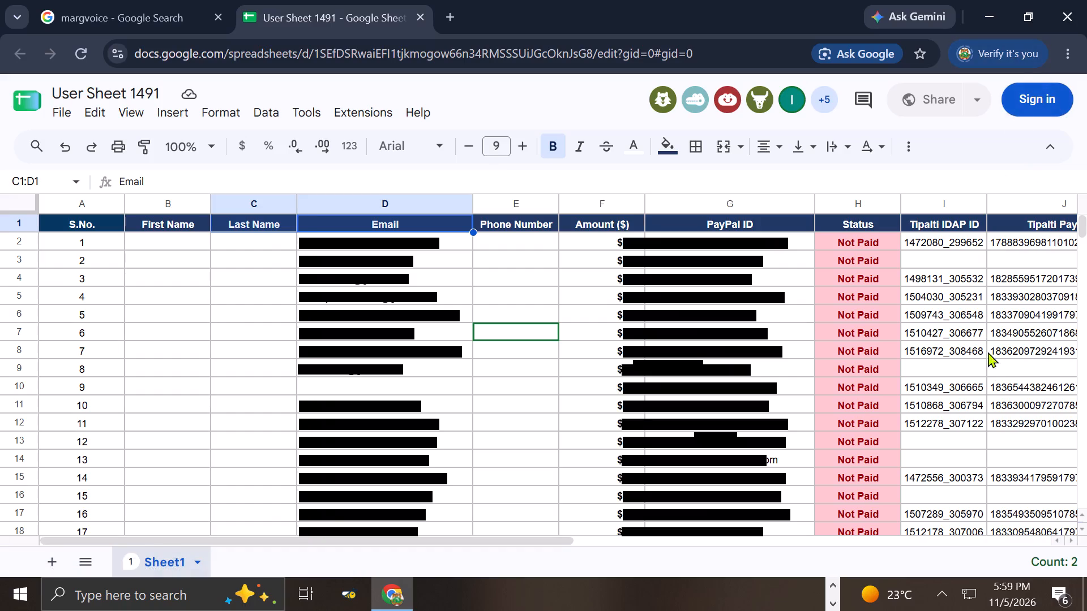
scroll(1005, 384, "left", 2)
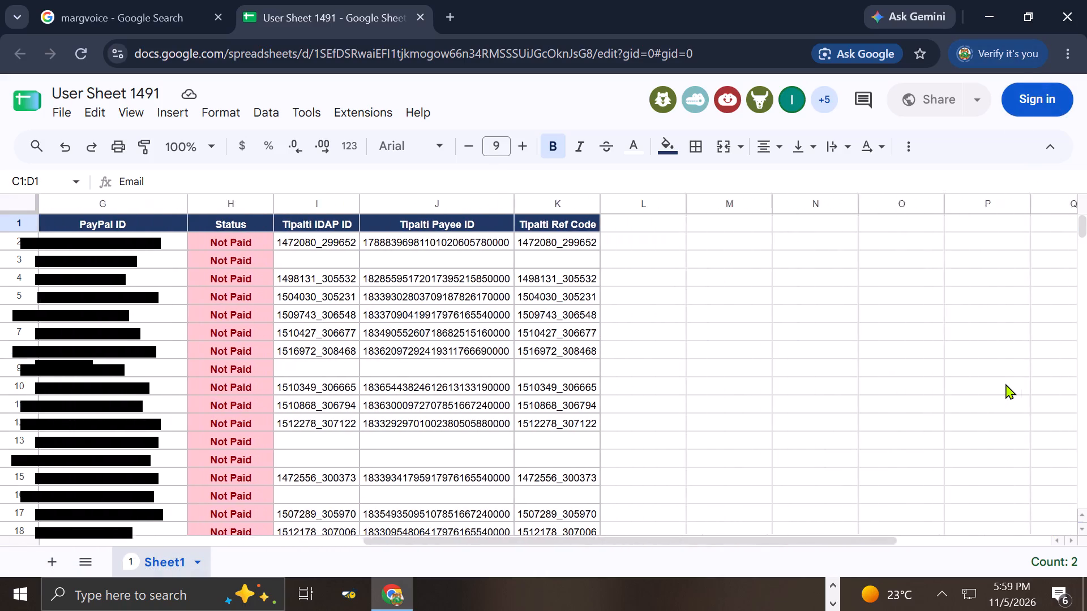
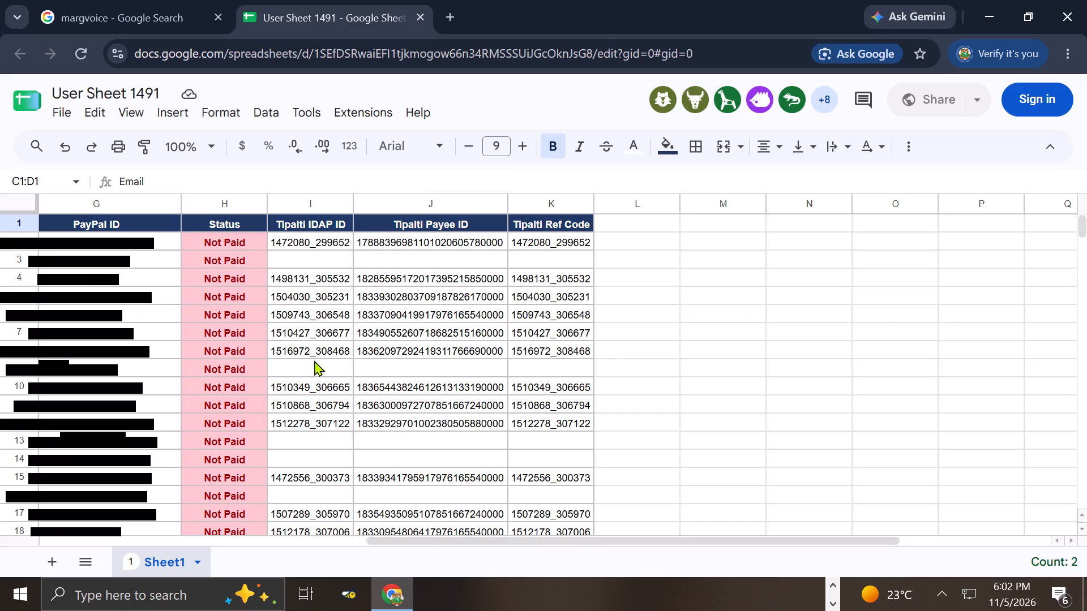
Review the payment entries from the header row down to the last filled rows, including the status, Tipalti, email and PayPal ID columns.
scroll(390, 407, "down", 2)
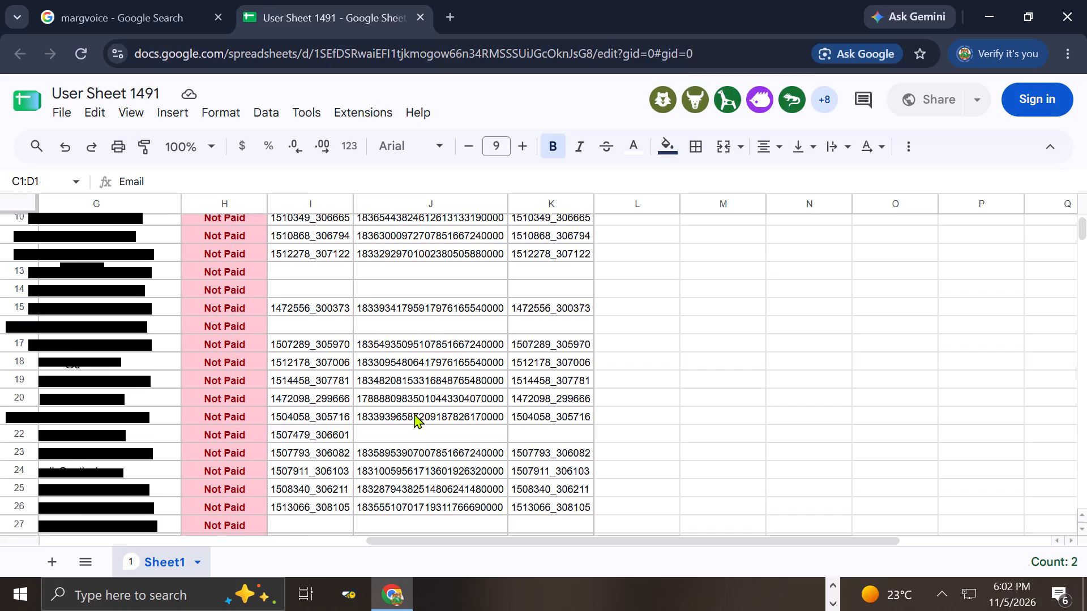
scroll(414, 413, "down", 5)
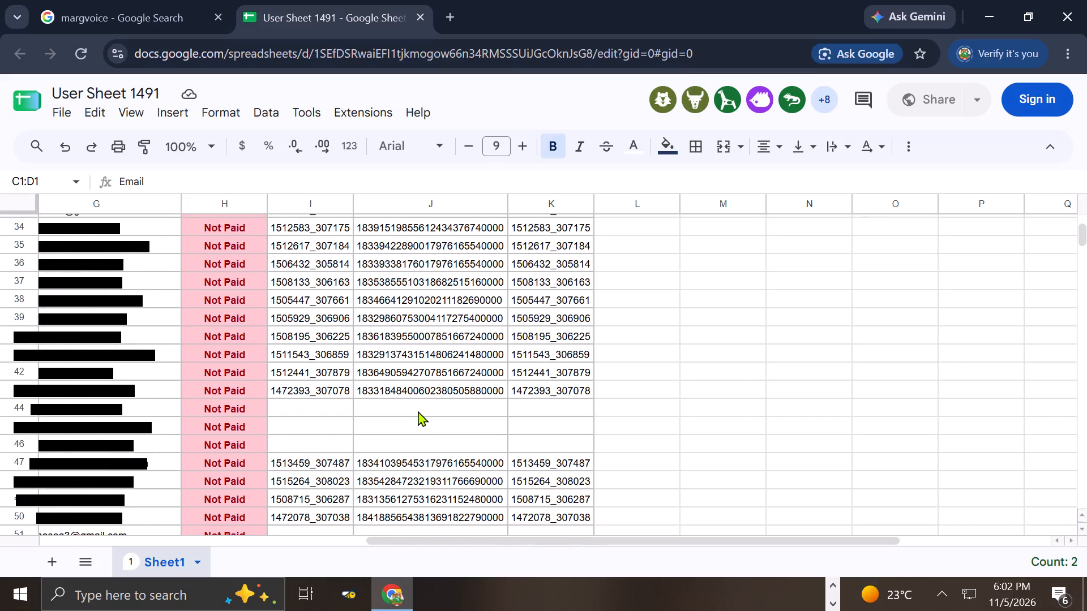
scroll(418, 411, "down", 1)
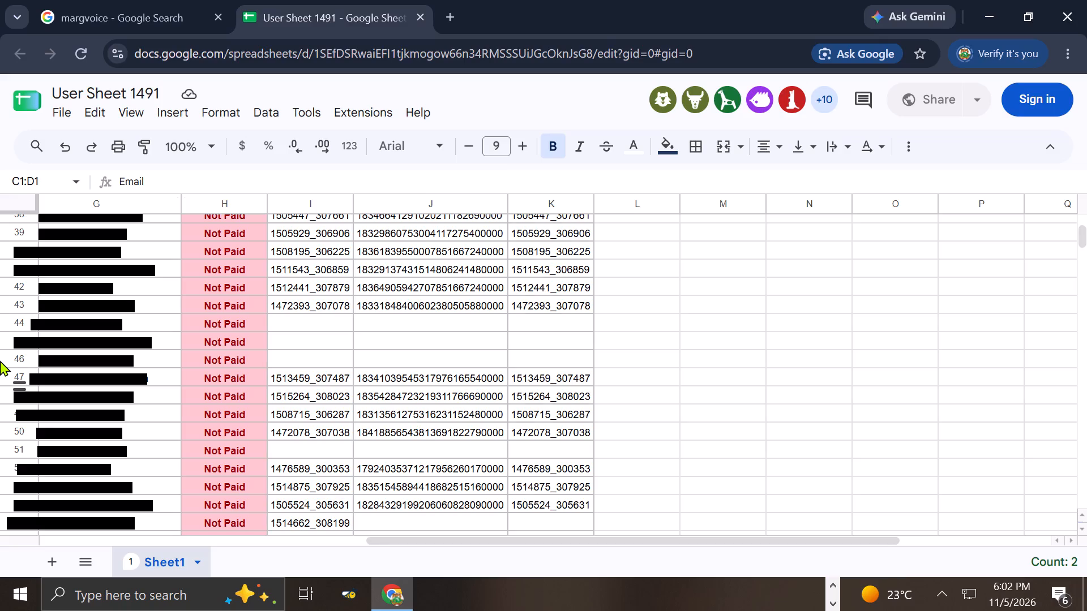
scroll(499, 346, "right", 2)
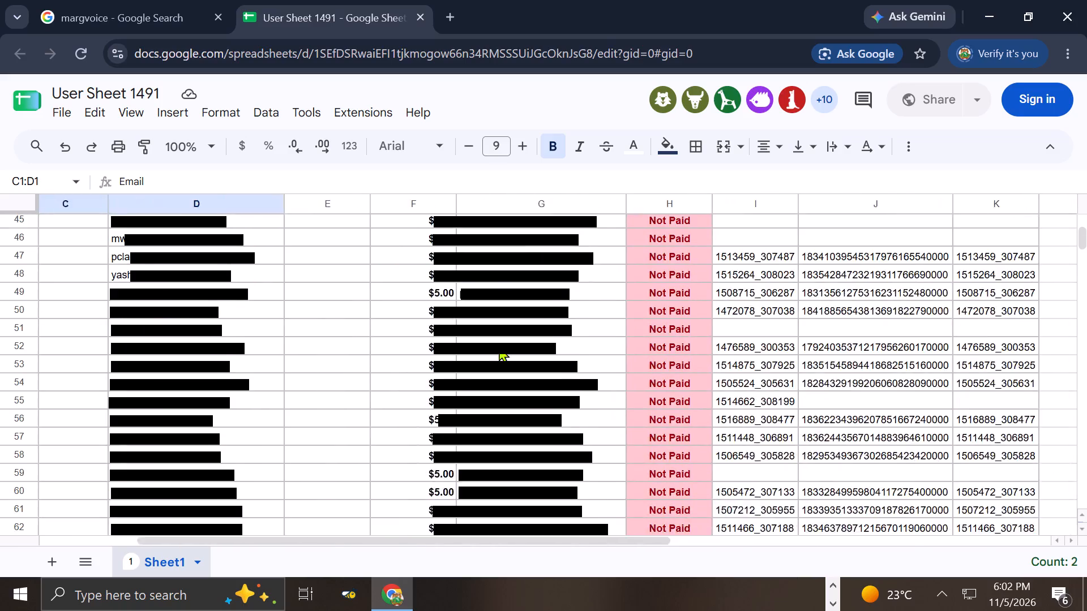
scroll(499, 346, "right", 6)
scroll(424, 381, "up", 1)
scroll(424, 395, "down", 1)
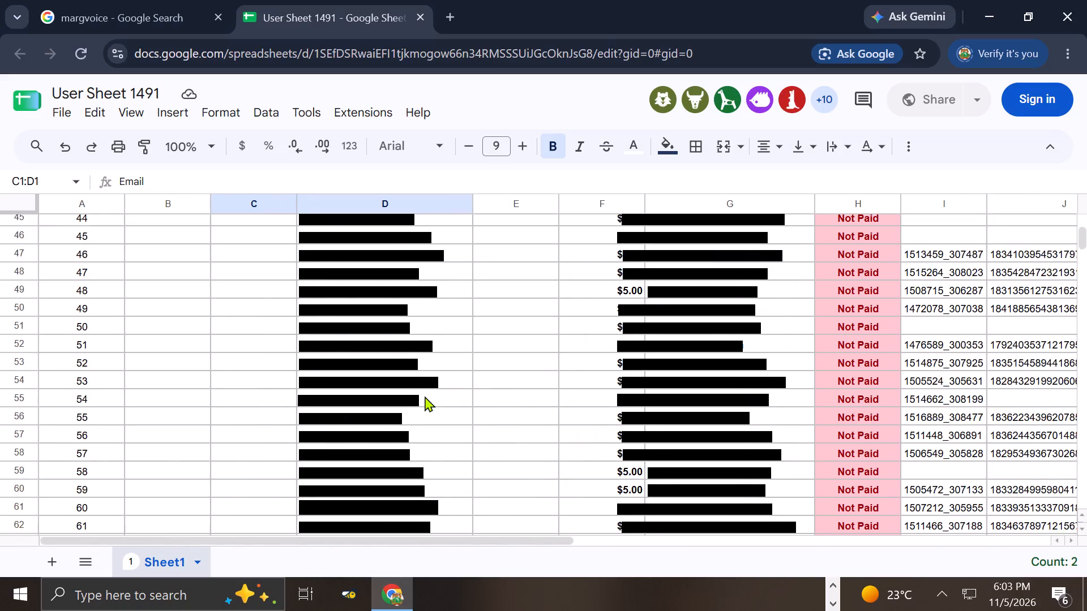
scroll(425, 396, "down", 10)
scroll(318, 414, "down", 3)
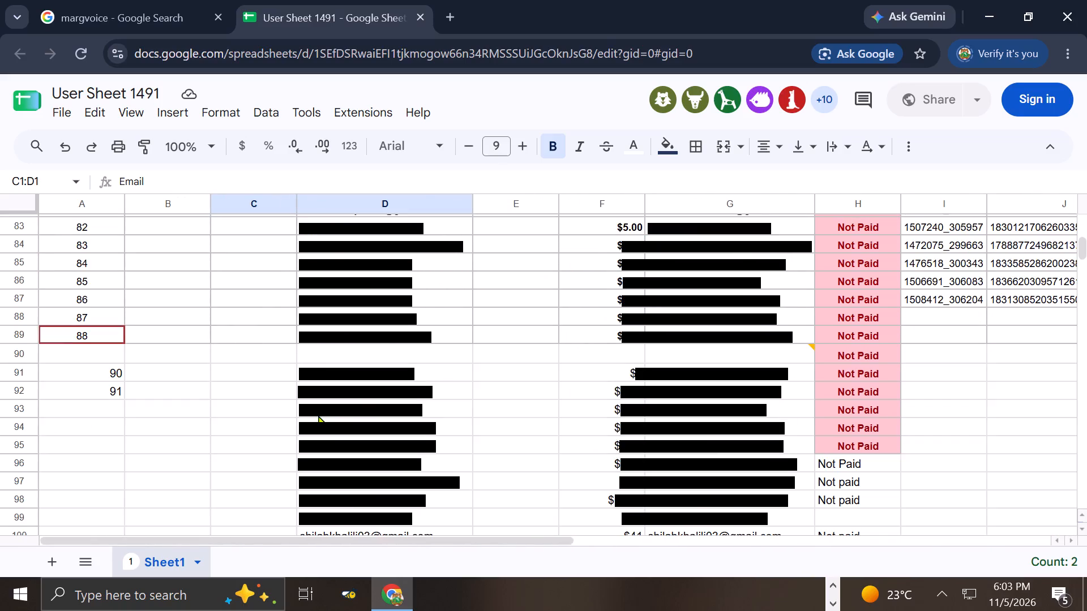
scroll(352, 411, "down", 2)
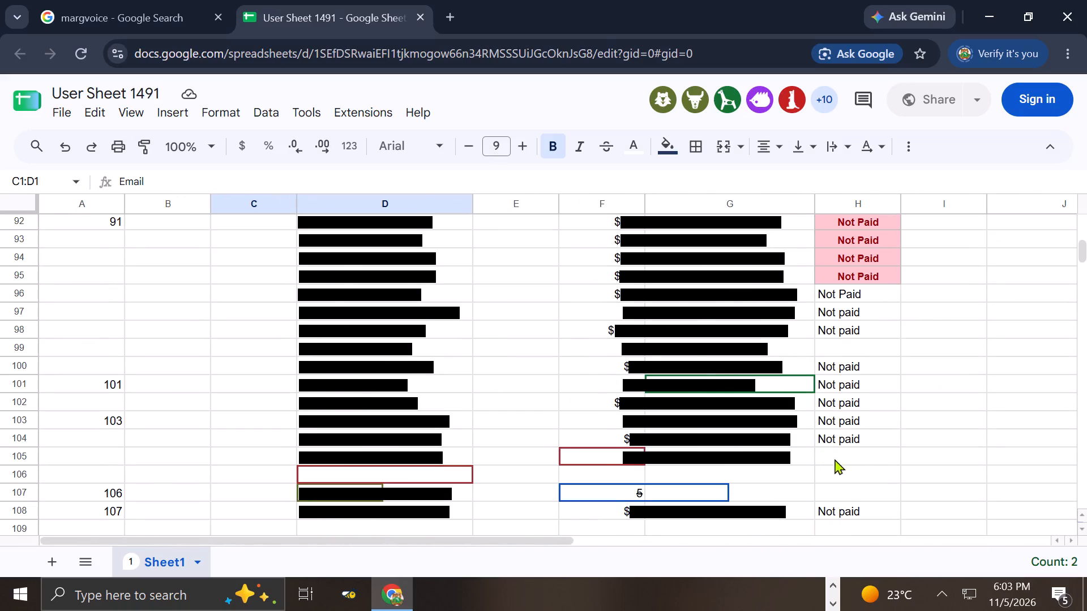
scroll(547, 469, "down", 2)
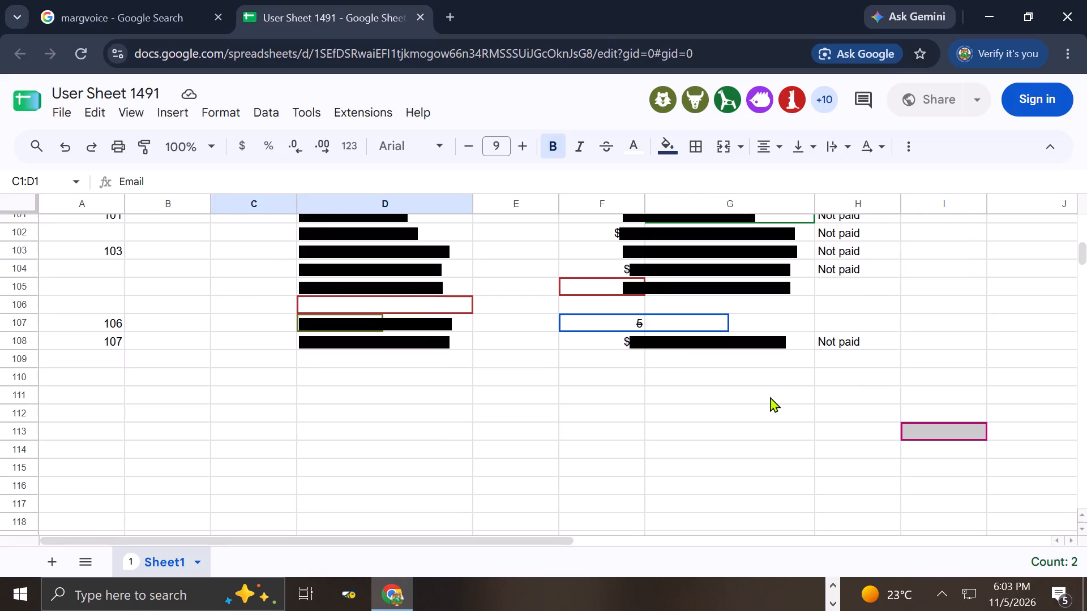
Review the payment entries from the last filled rows back up to around row 64, including amounts, PayPal IDs and payment status.
scroll(604, 372, "up", 2)
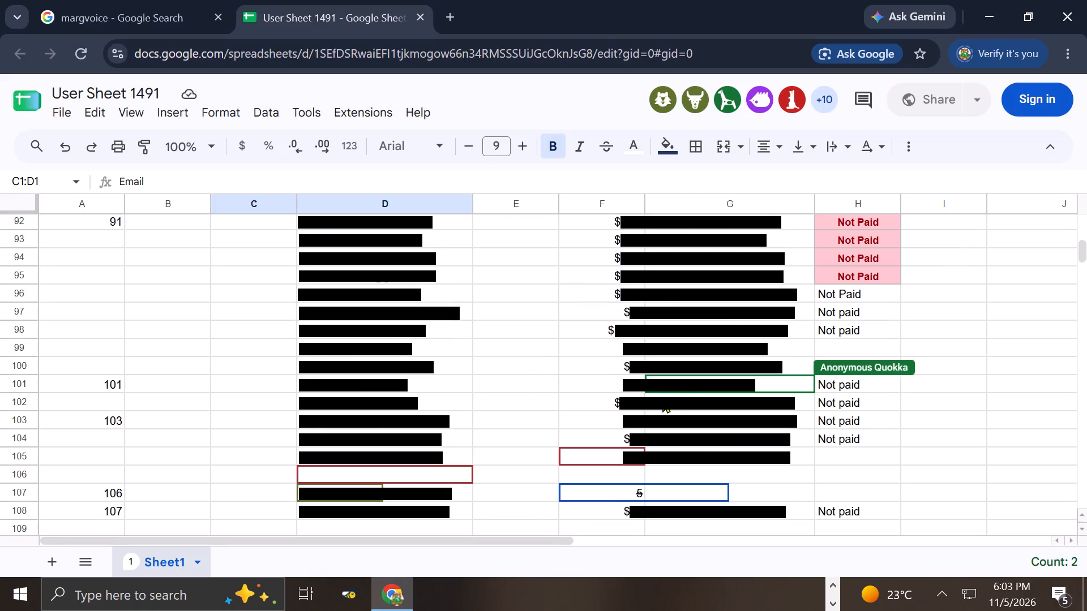
scroll(681, 392, "up", 1)
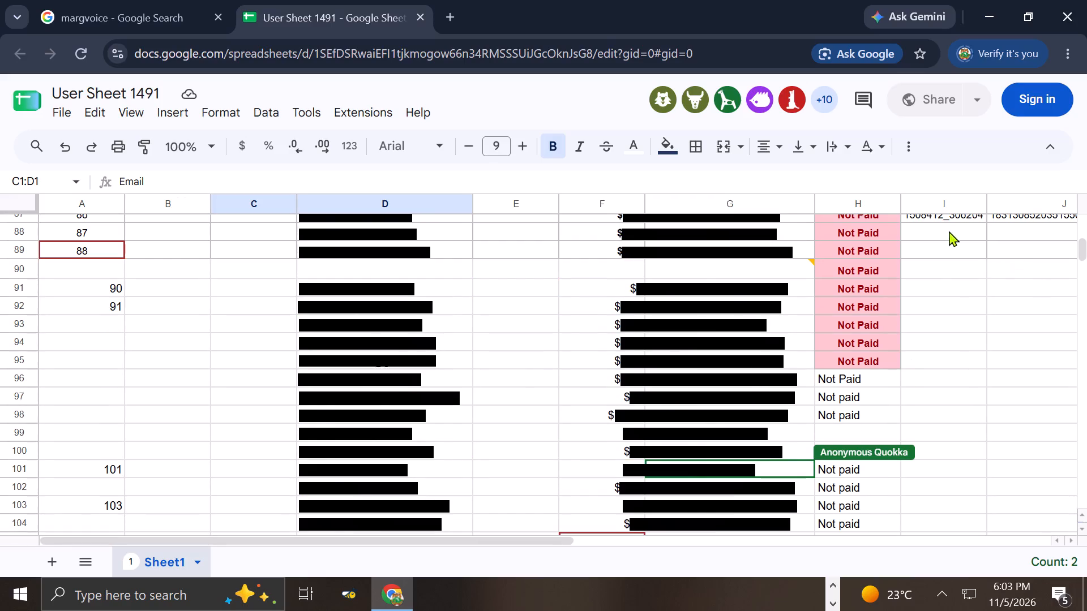
scroll(925, 306, "up", 1)
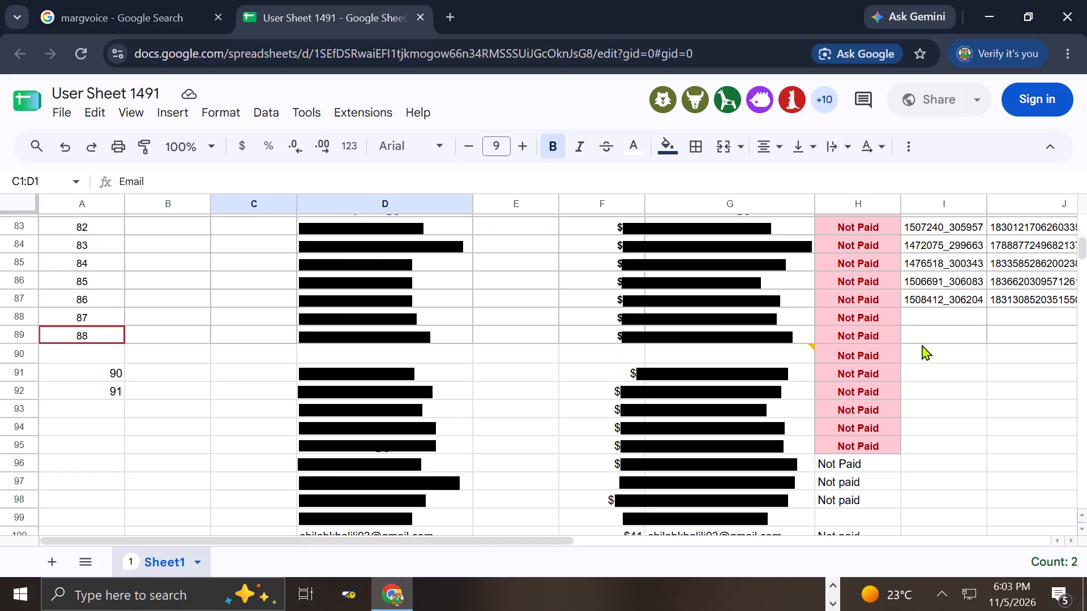
scroll(705, 299, "up", 1)
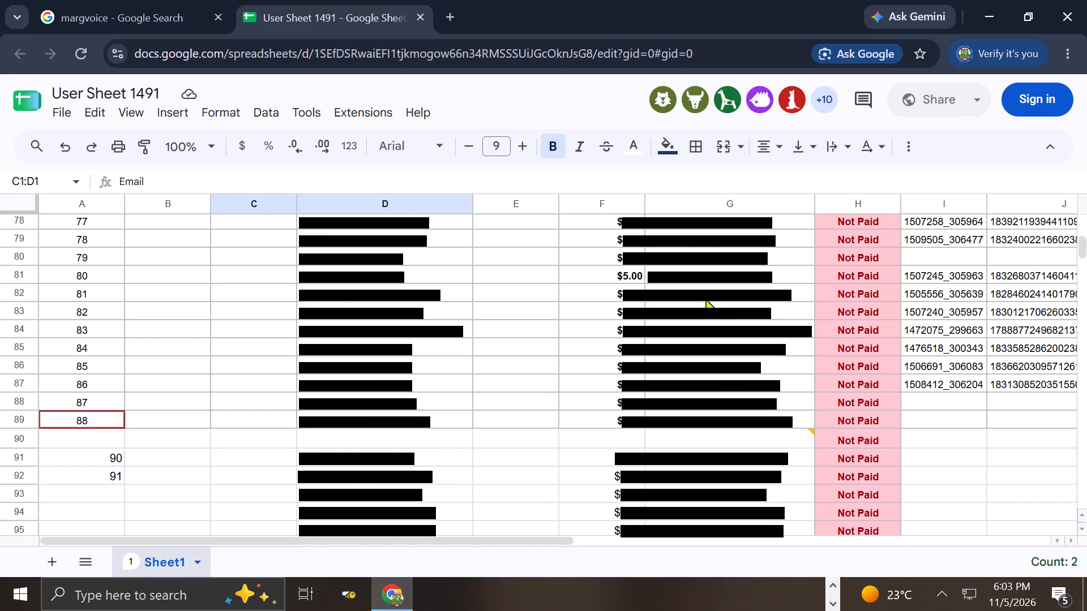
scroll(831, 326, "up", 1)
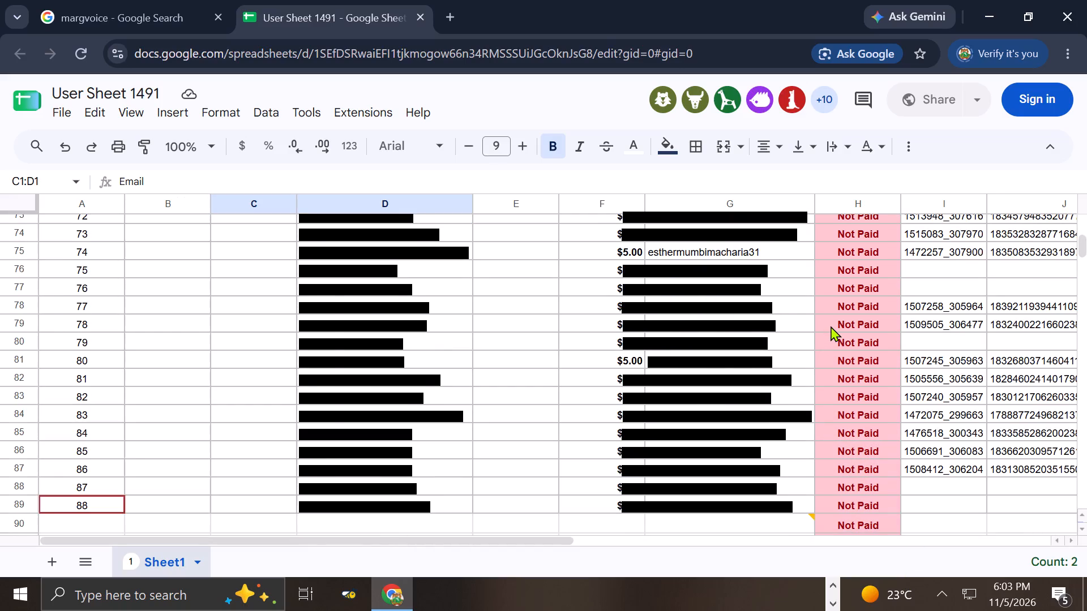
scroll(831, 326, "up", 2)
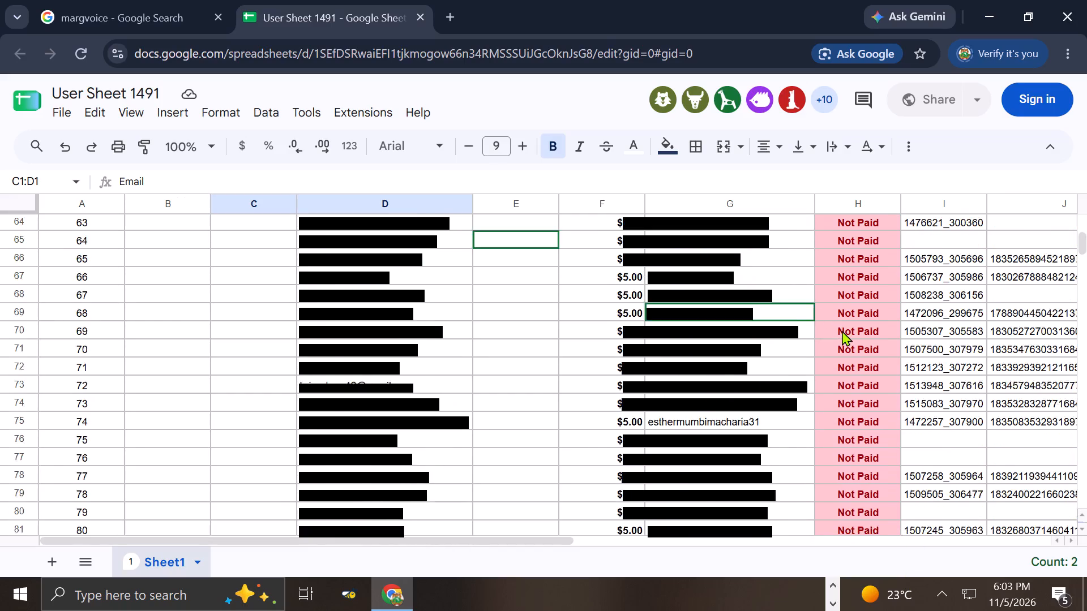
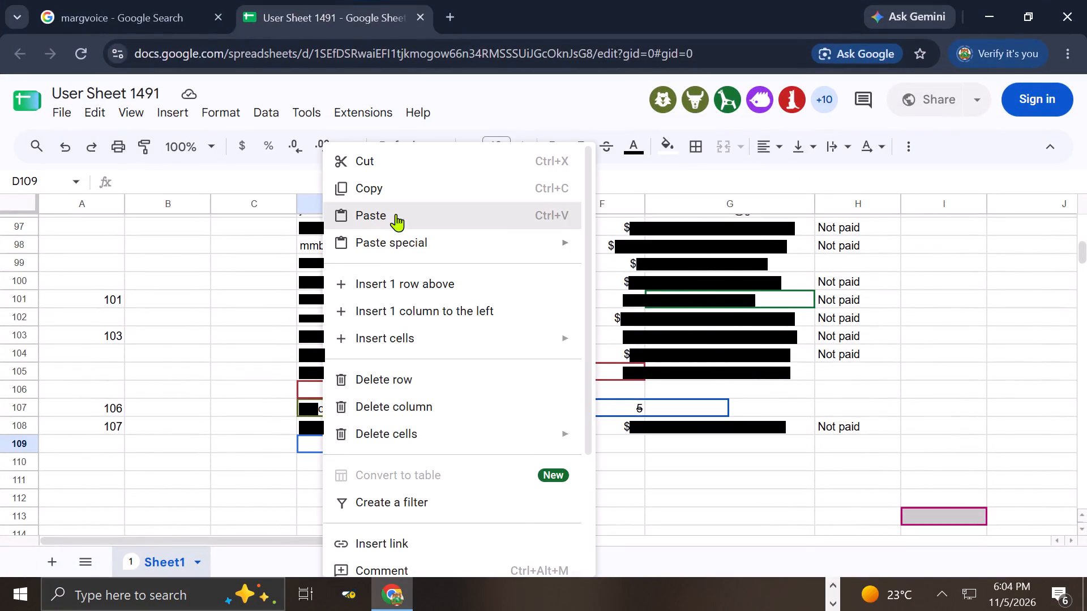
Paste the copied payment details into column D, starting at cell D109.
left_click(396, 213)
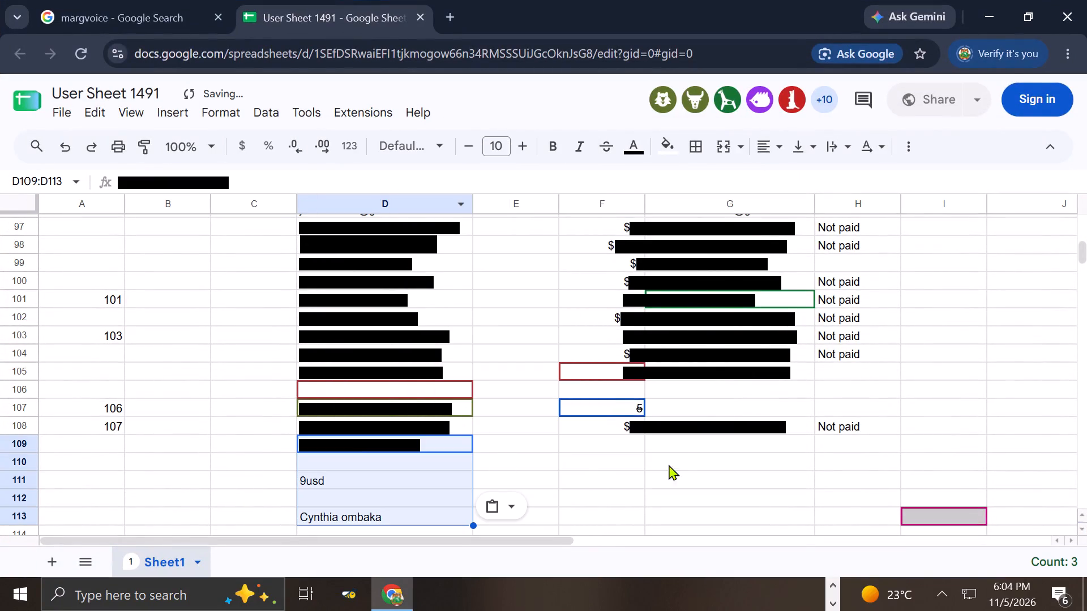
Paste the copied payment details into the PayPal ID column at cell G109.
left_click(669, 438)
right_click(669, 438)
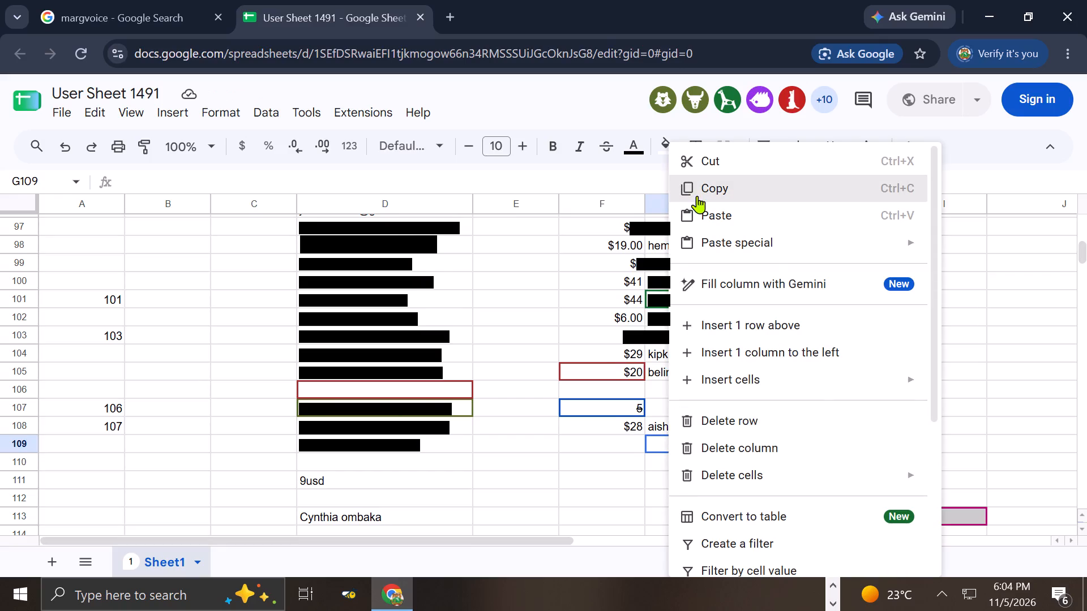
Paste the copied entry block into the PayPal ID column, starting at cell G109.
left_click(697, 216)
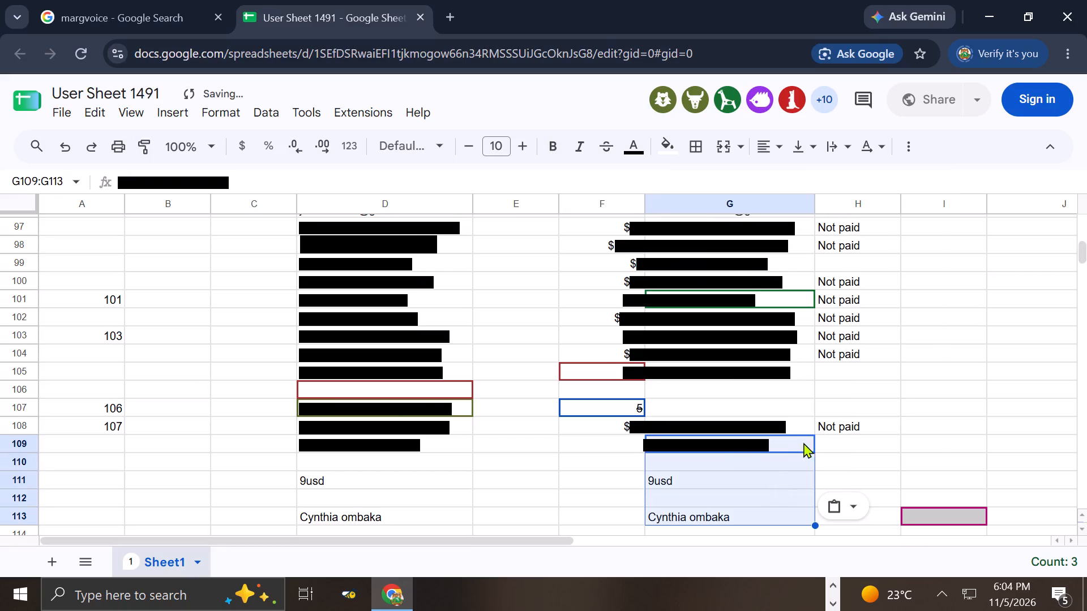
Enter the payment status for row 109 in cell H109.
left_click(832, 441)
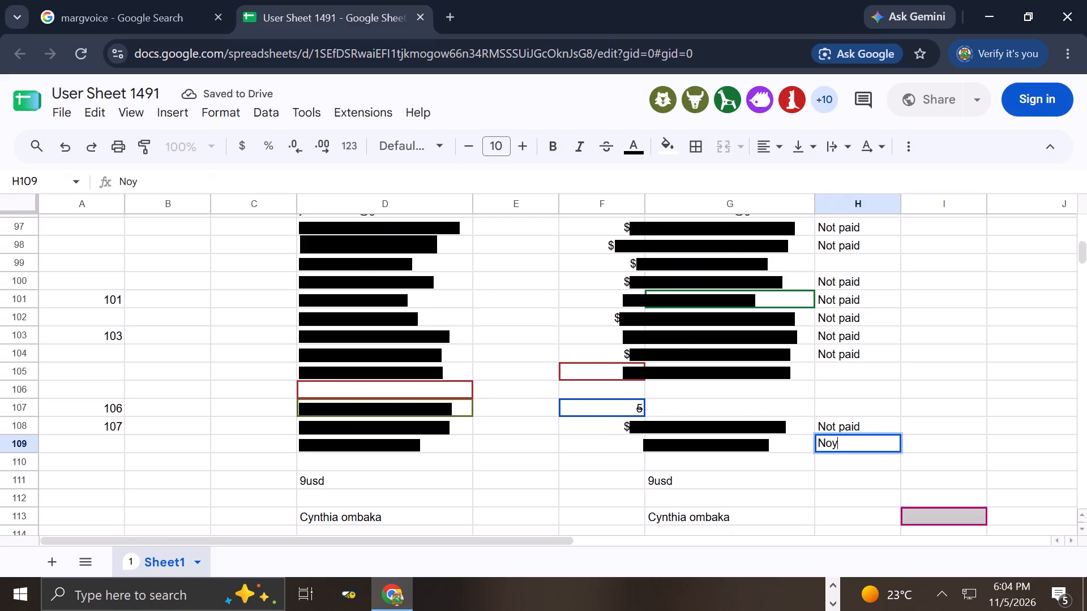
Correct the payment status of row 109 in cell H109 so it reads Not paid.
key("BackSpace")
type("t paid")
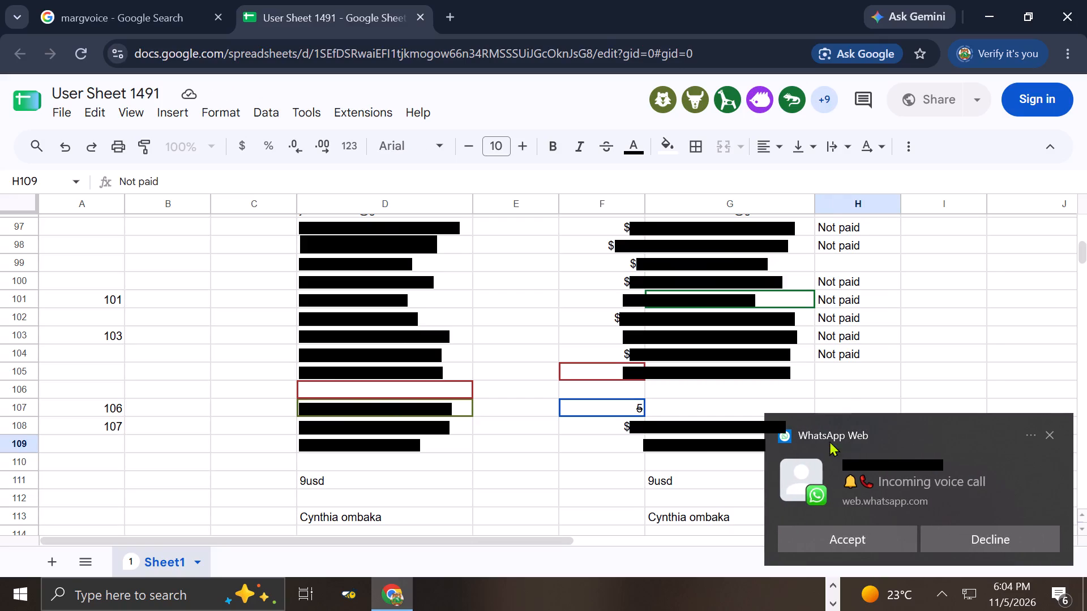
Enter the payment amount $9 for row 109 in cell F109.
left_click(597, 439)
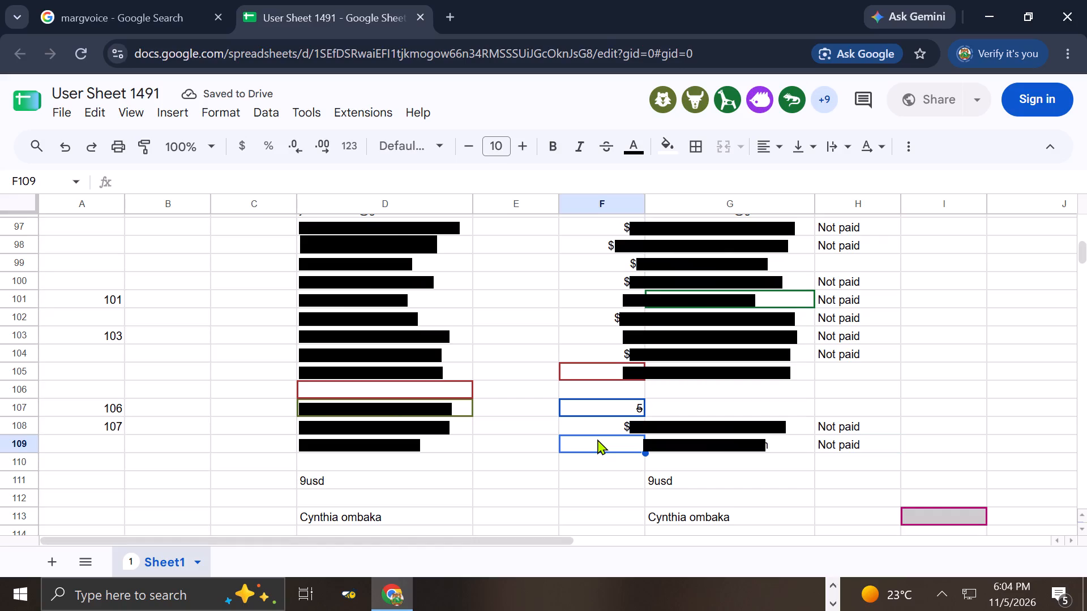
key("shift+ampersand")
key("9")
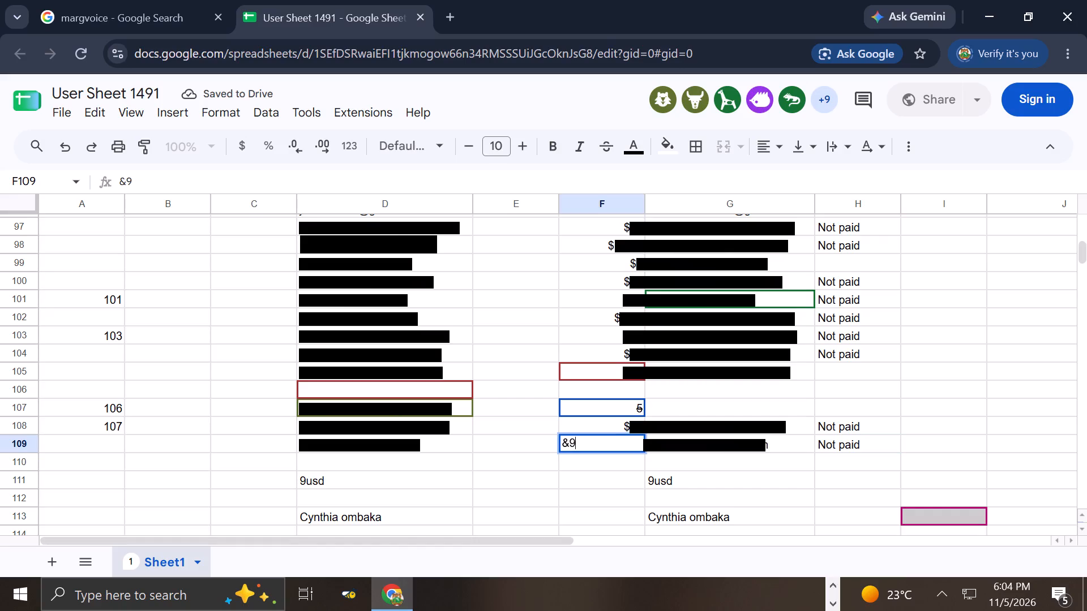
key("BackSpace")
key("BackSpace")
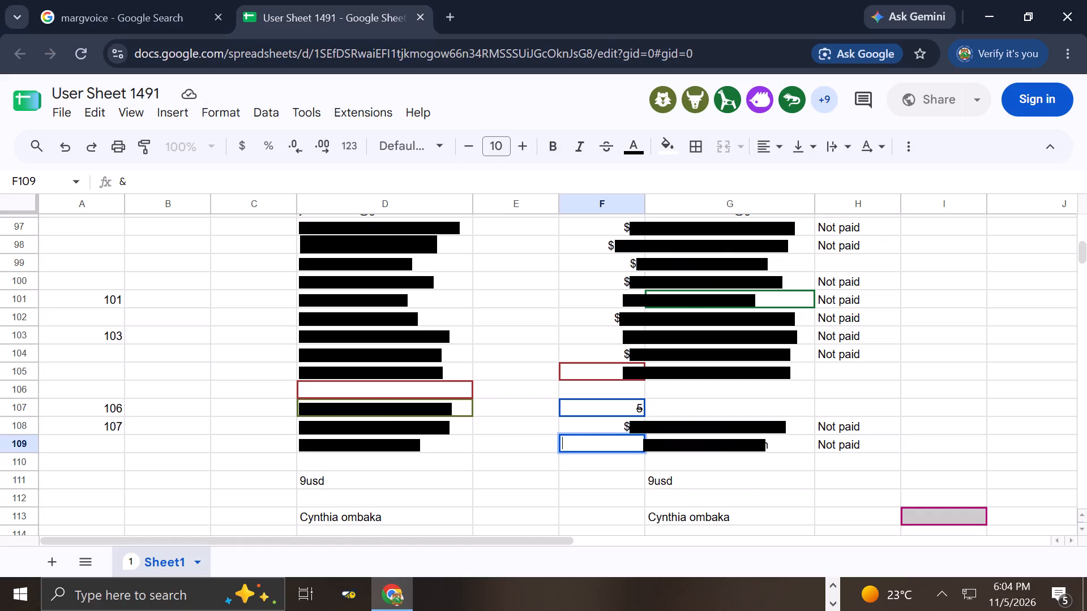
key("shift+dollar")
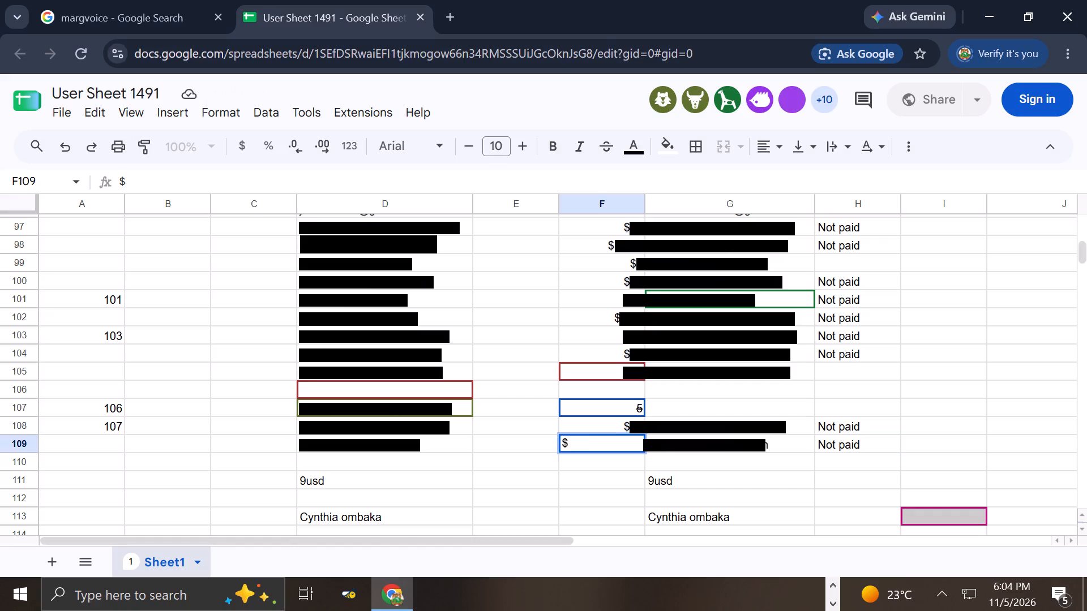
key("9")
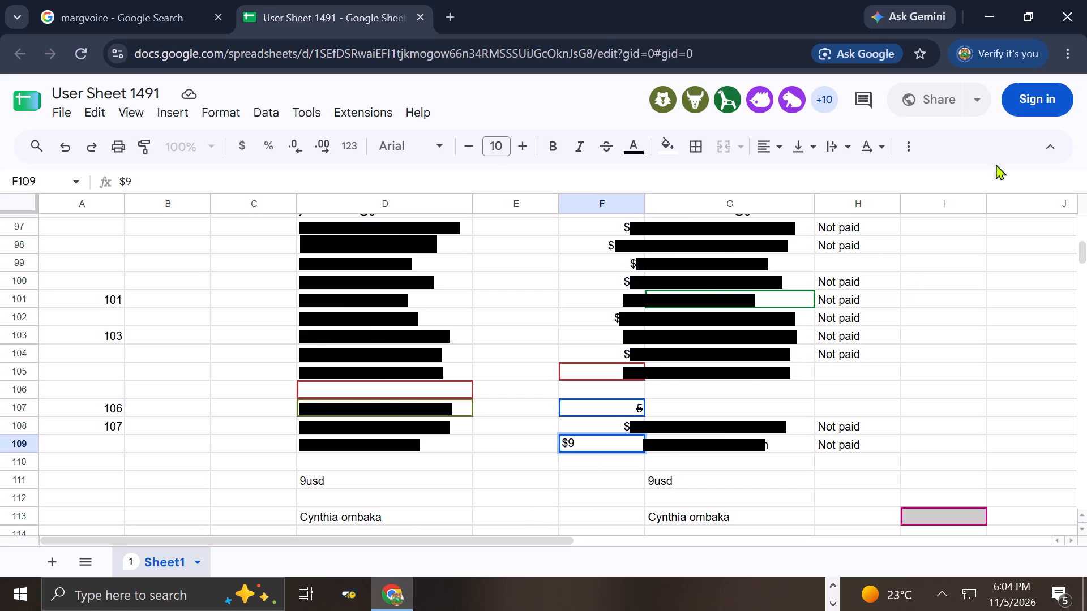
Minimize the browser window to reveal the desktop.
left_click(982, 14)
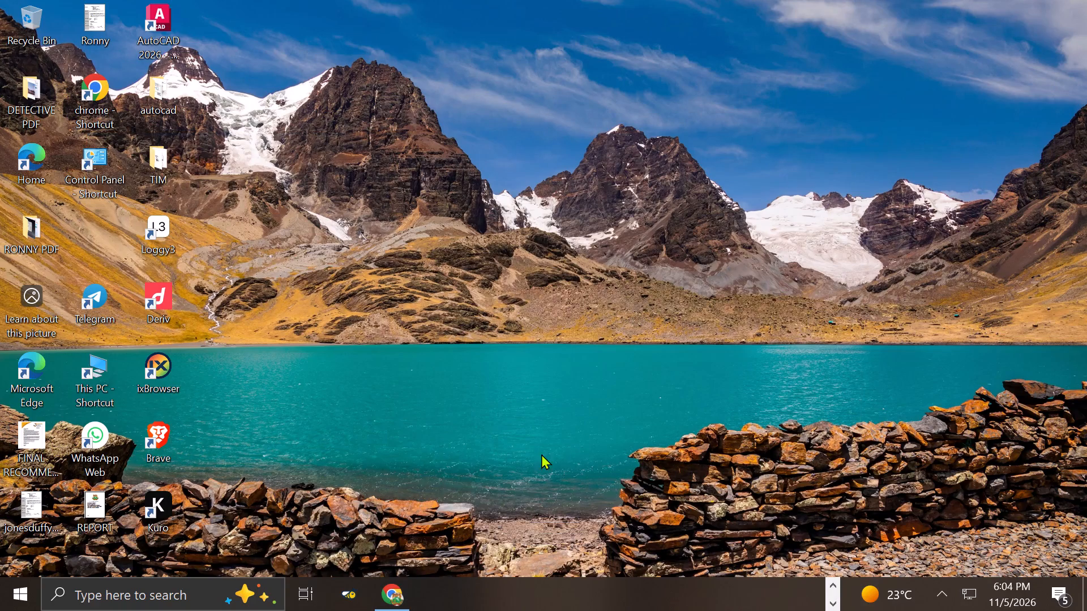
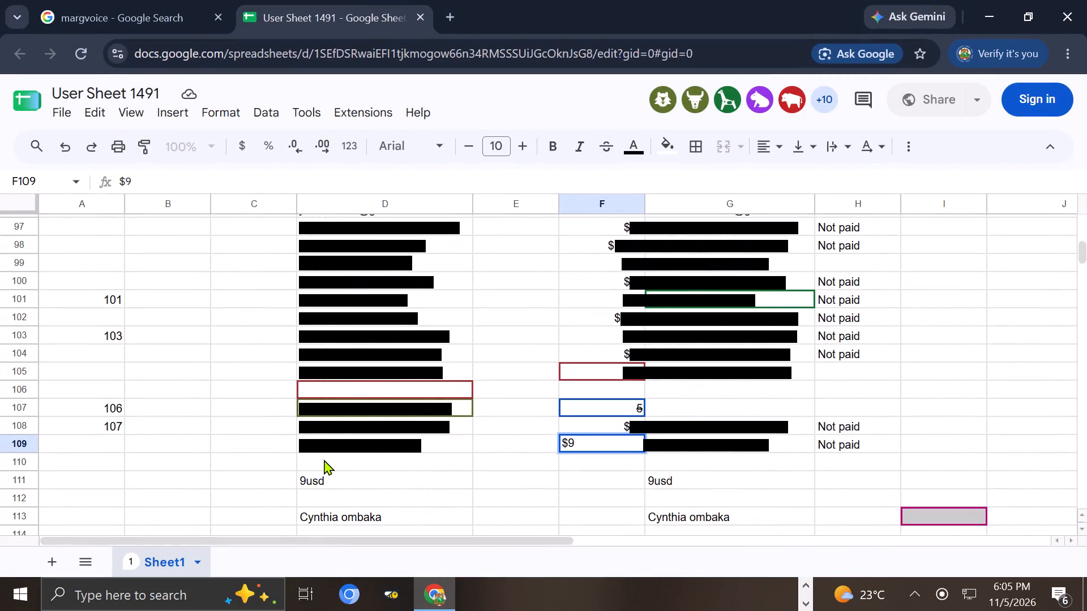
Paste the copied payment entry block into column D, starting at cell D110.
left_click(324, 459)
right_click(324, 459)
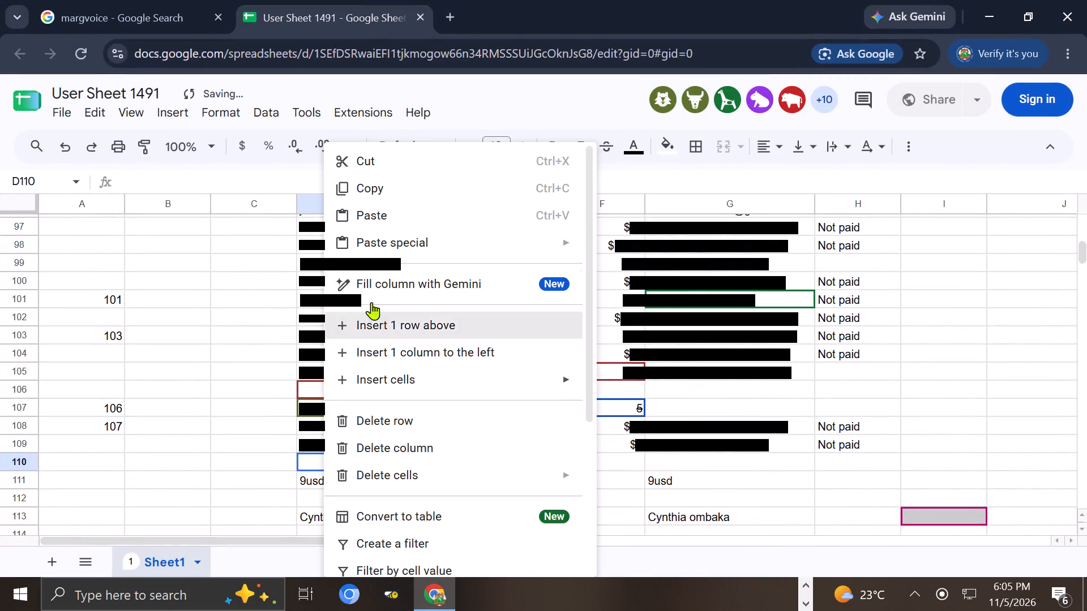
left_click(392, 226)
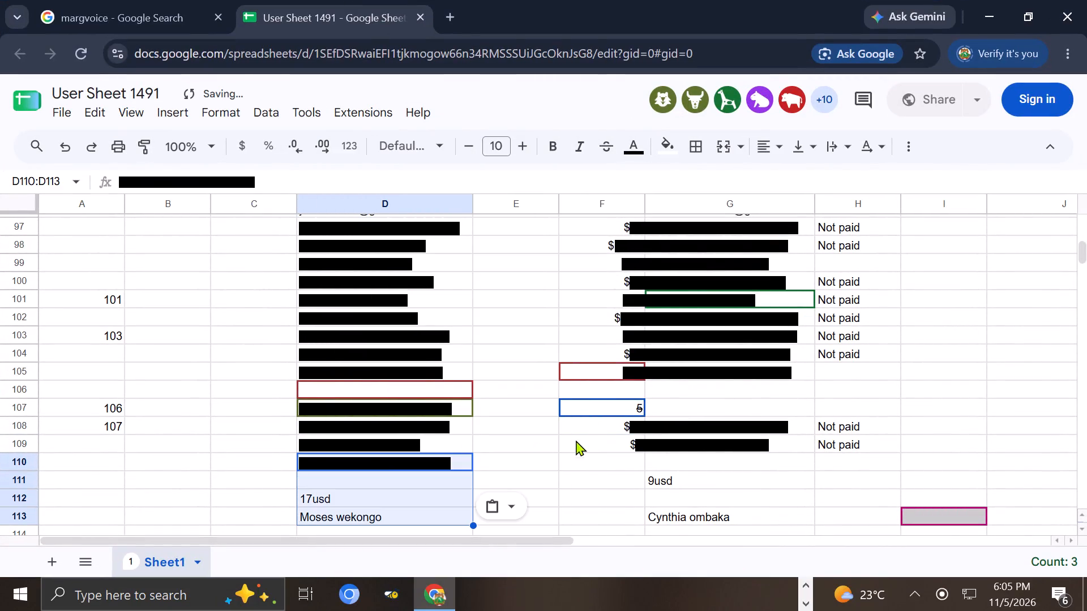
Enter the payment amount for row 110 in cell F110.
left_click(600, 462)
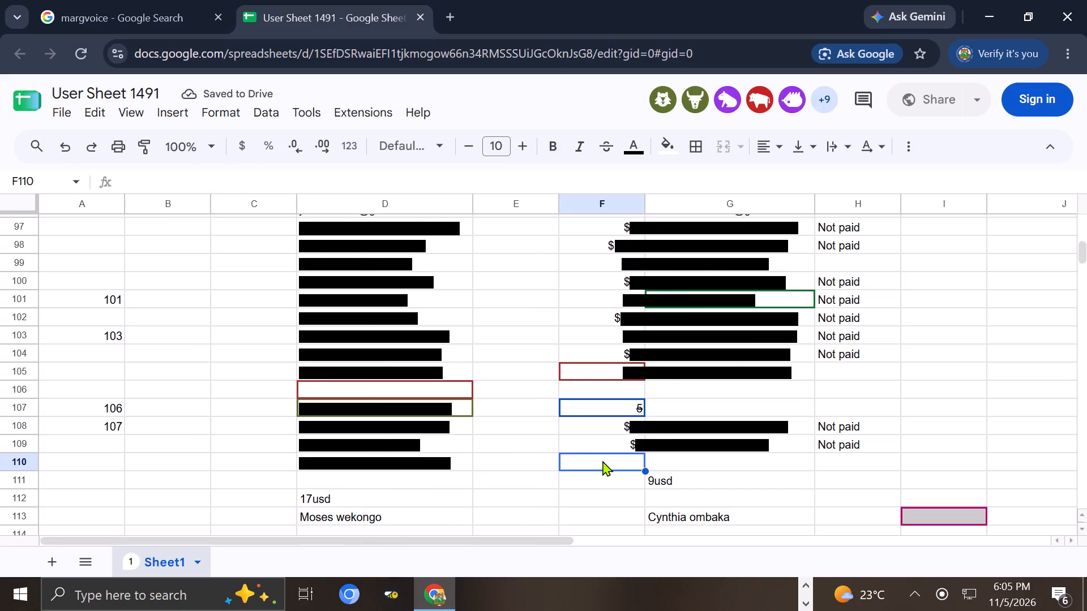
Enter $17 as the payment amount for row 110 in cell F110.
type("$17")
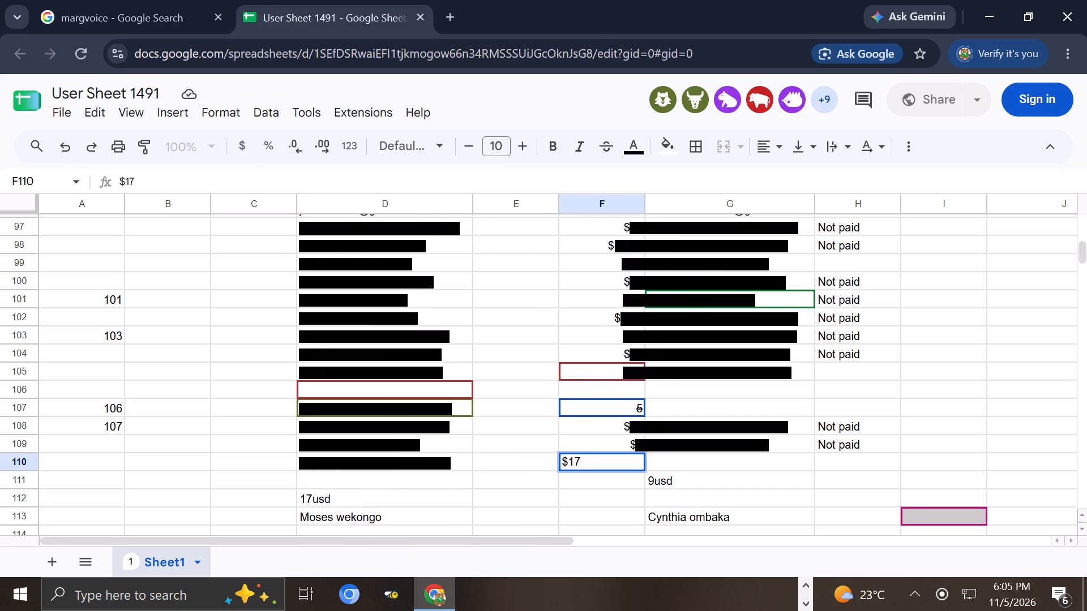
Paste the copied entry block into the PayPal ID column, starting at cell G110.
left_click(724, 462)
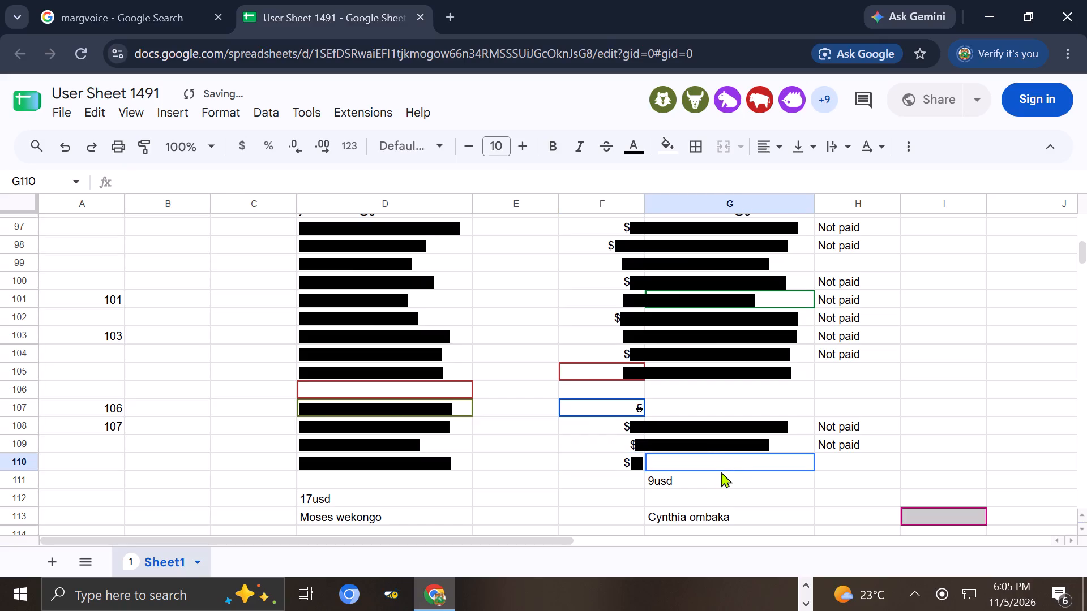
right_click(732, 458)
left_click(779, 214)
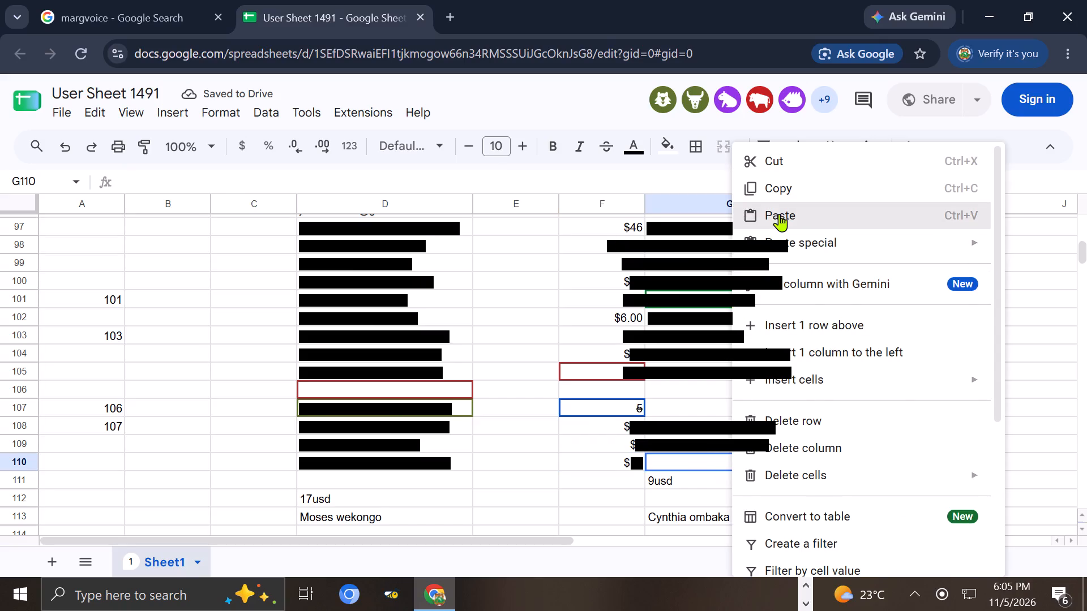
Enter "Not paid" as the payment status for row 110 in cell H110.
left_click(840, 454)
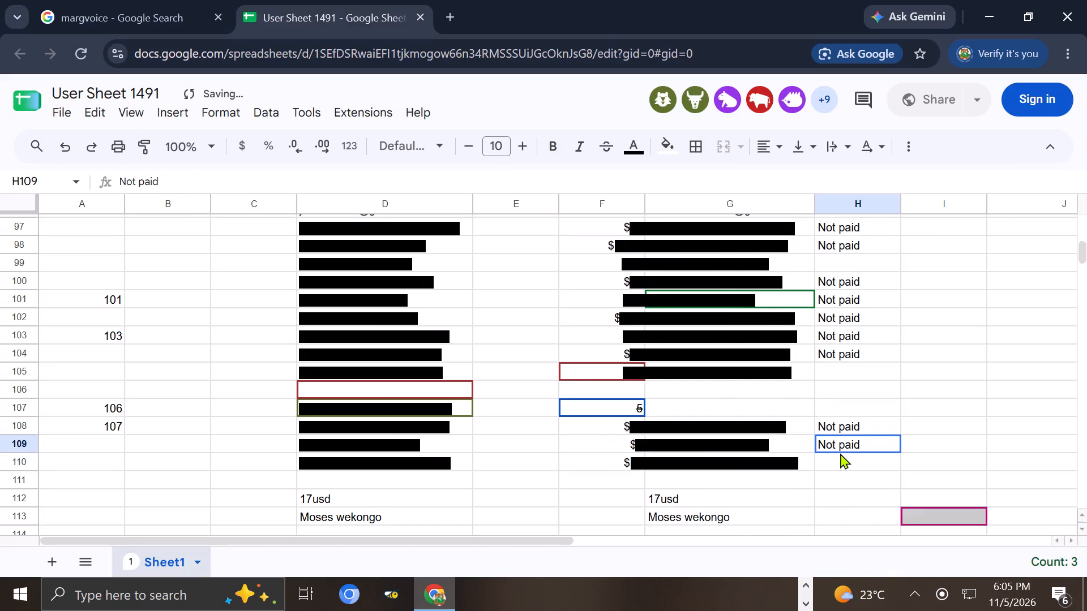
left_click(842, 463)
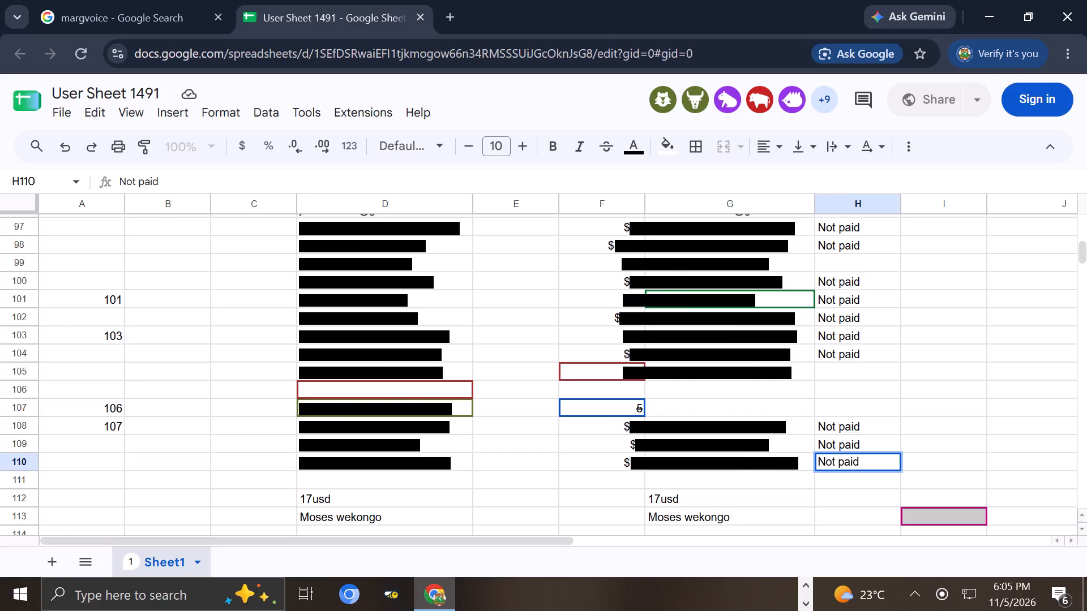
Look through the payment list from the header row down to the newest entries, checking the columns and existing records.
scroll(601, 370, "up", 2)
scroll(802, 356, "up", 2)
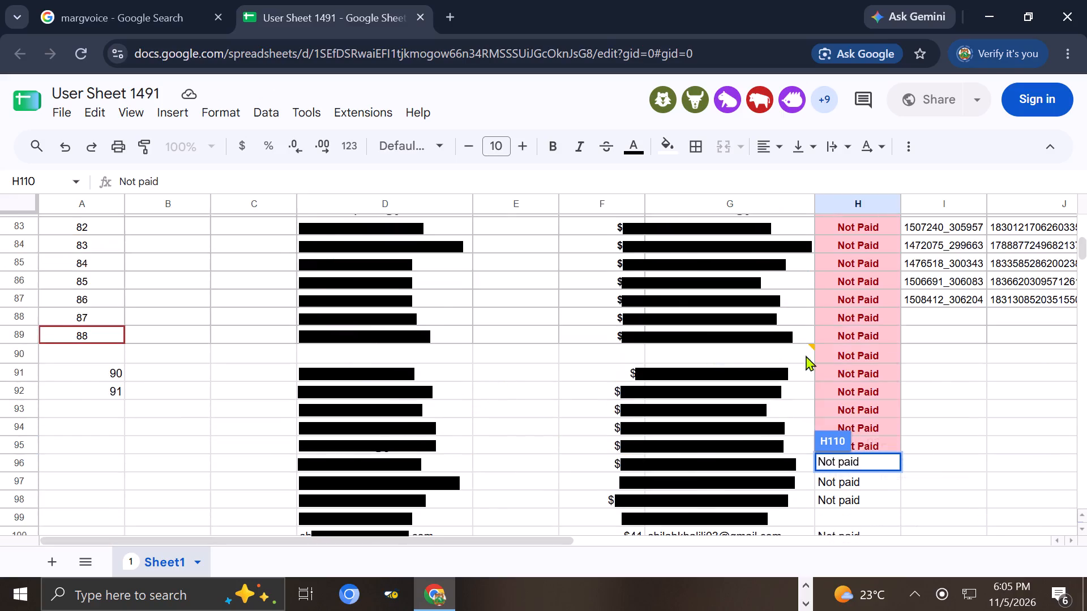
scroll(853, 364, "up", 3)
scroll(904, 409, "up", 15)
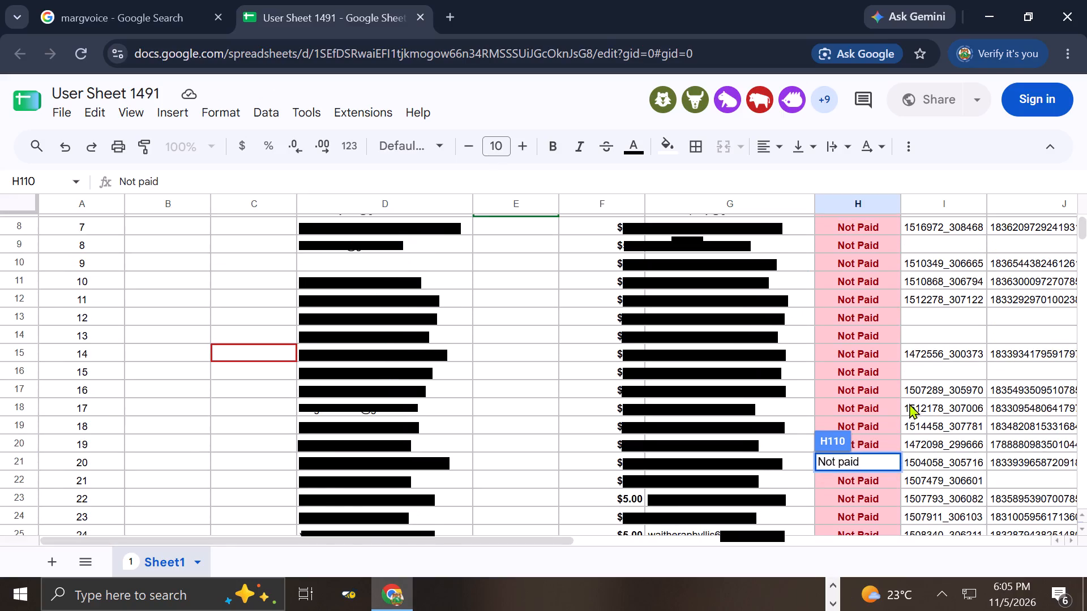
scroll(909, 403, "up", 4)
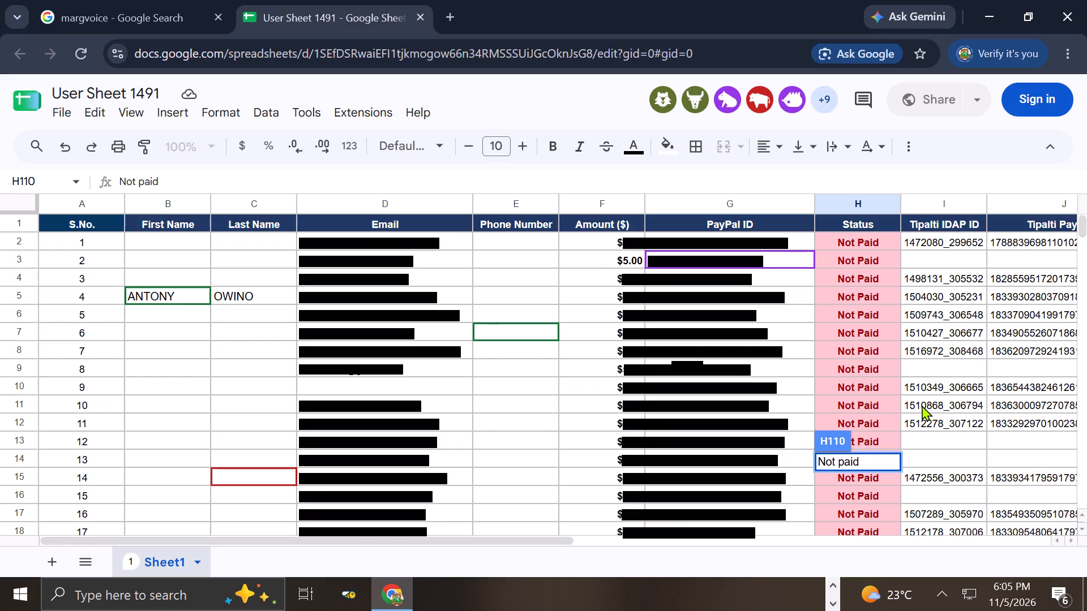
scroll(385, 485, "down", 4)
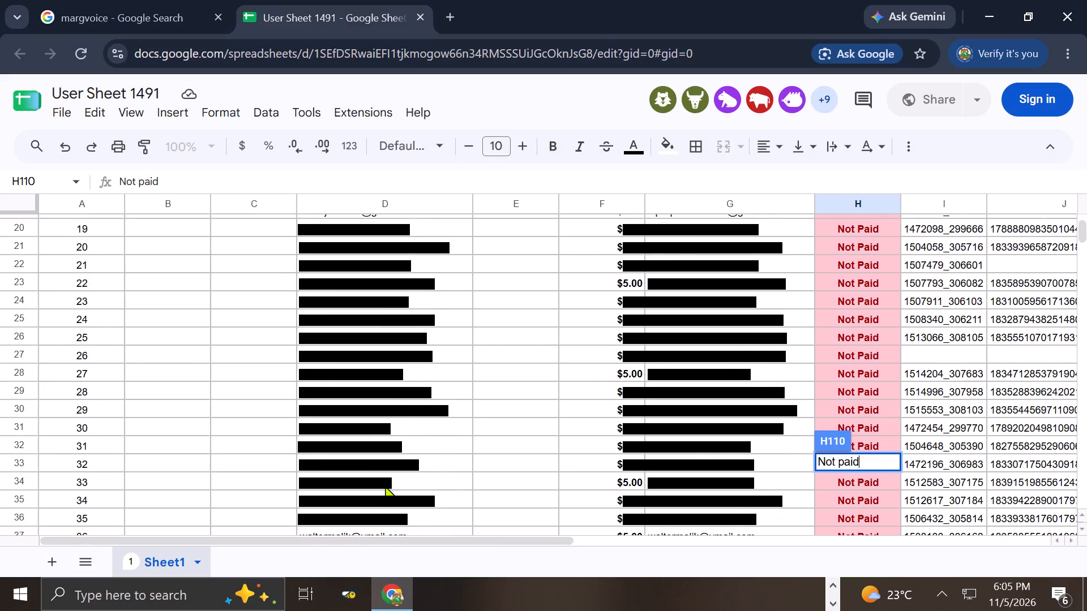
scroll(364, 472, "down", 4)
scroll(298, 447, "down", 3)
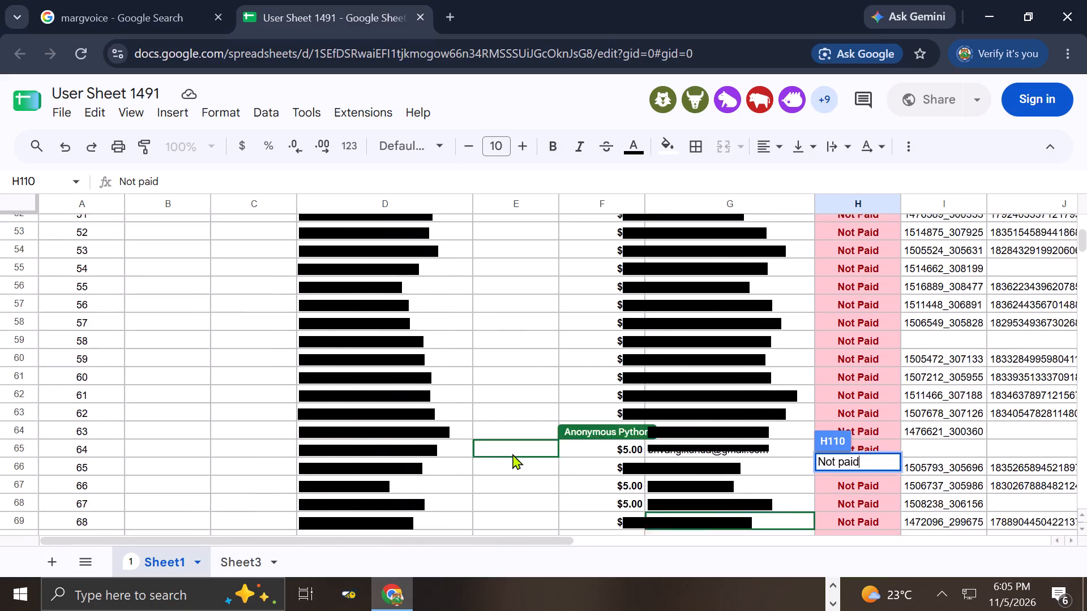
scroll(518, 453, "down", 2)
scroll(596, 457, "down", 8)
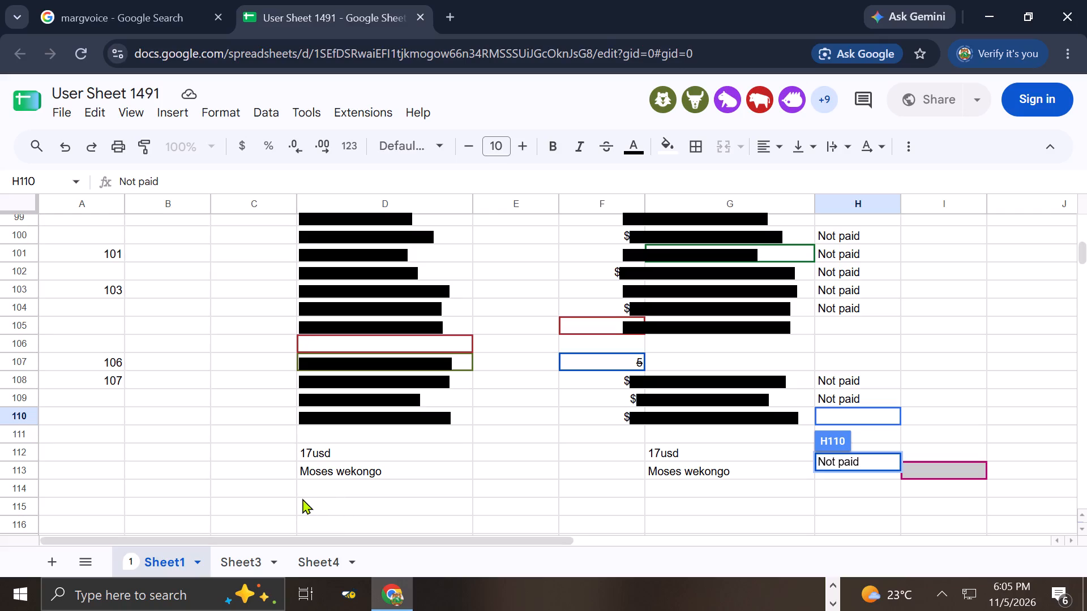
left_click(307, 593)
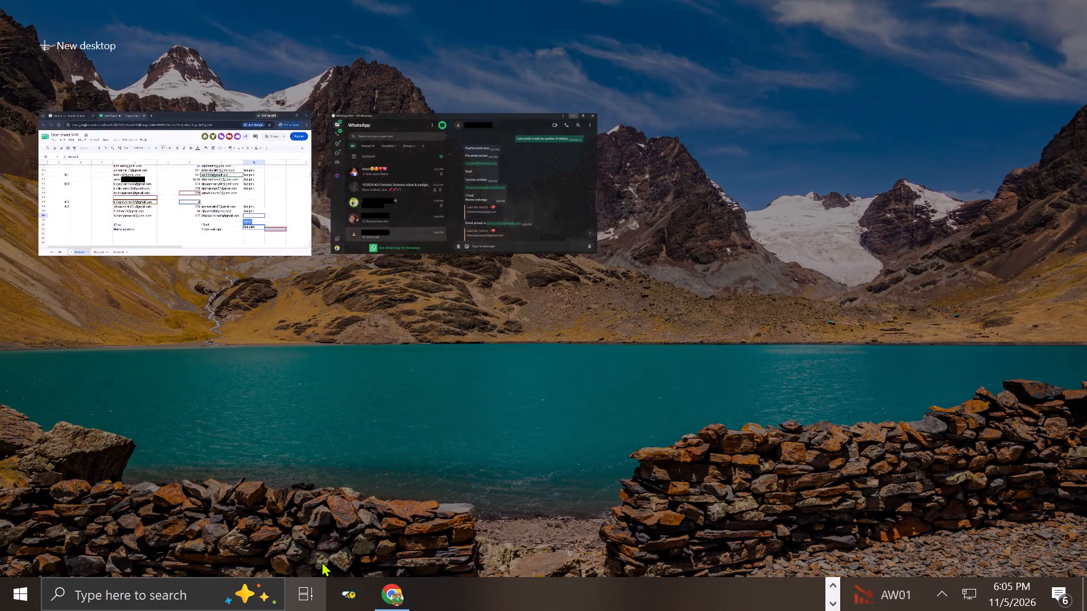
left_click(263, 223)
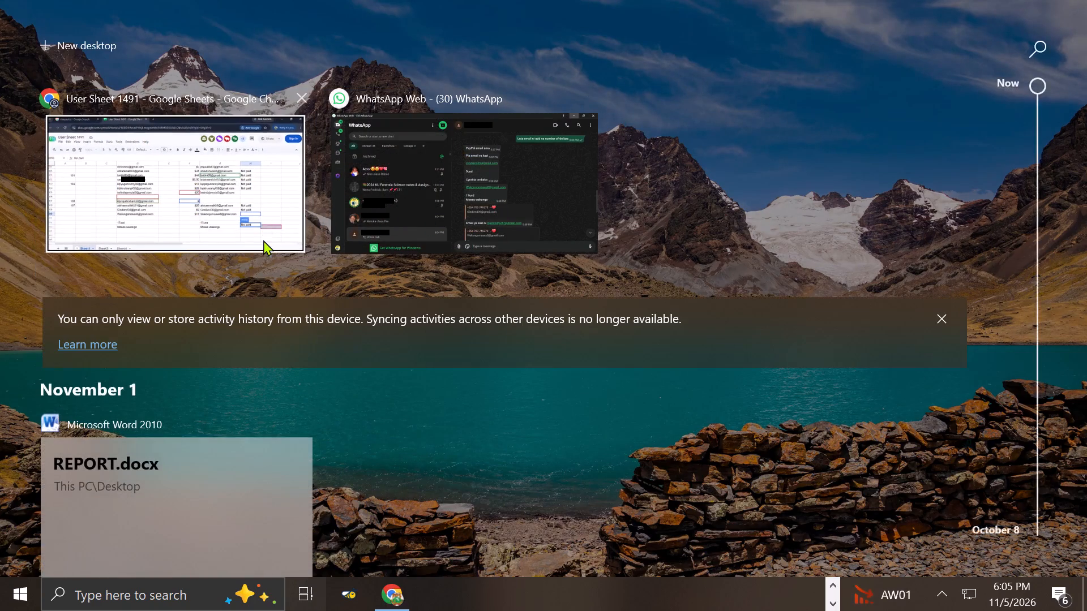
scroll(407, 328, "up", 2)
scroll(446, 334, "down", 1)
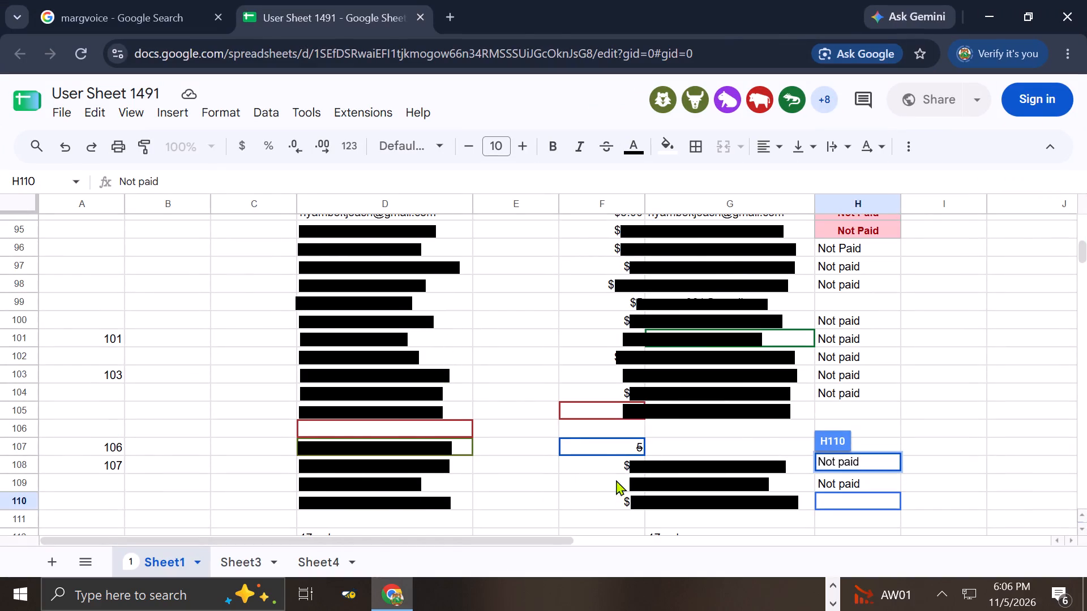
Re-enter "Not paid" as the payment status for row 110 in cell H110 and dismiss the message notification.
left_click(849, 498)
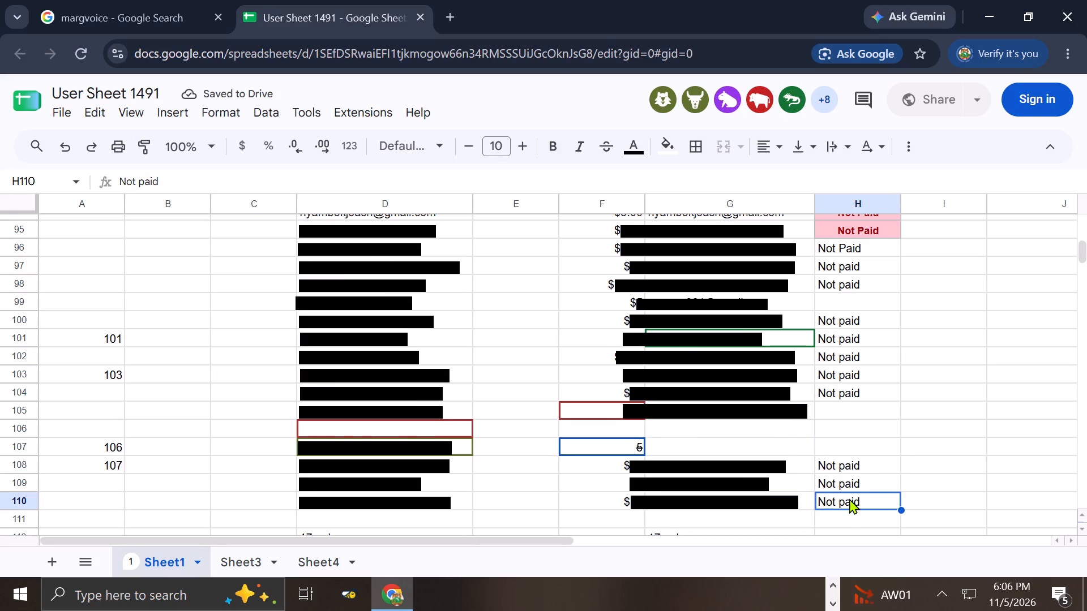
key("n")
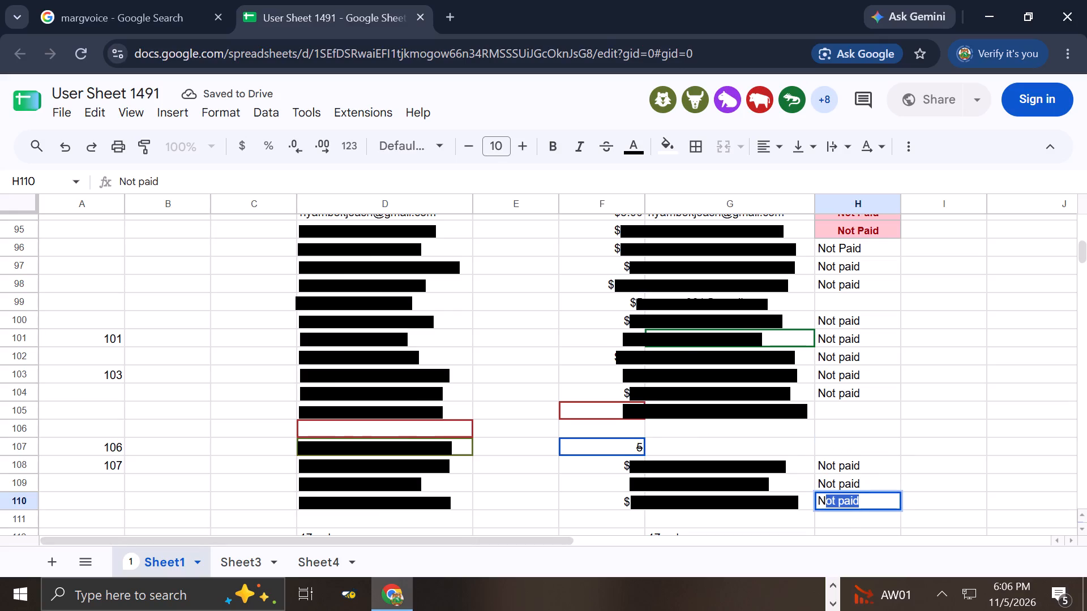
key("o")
key("BackSpace")
key("BackSpace")
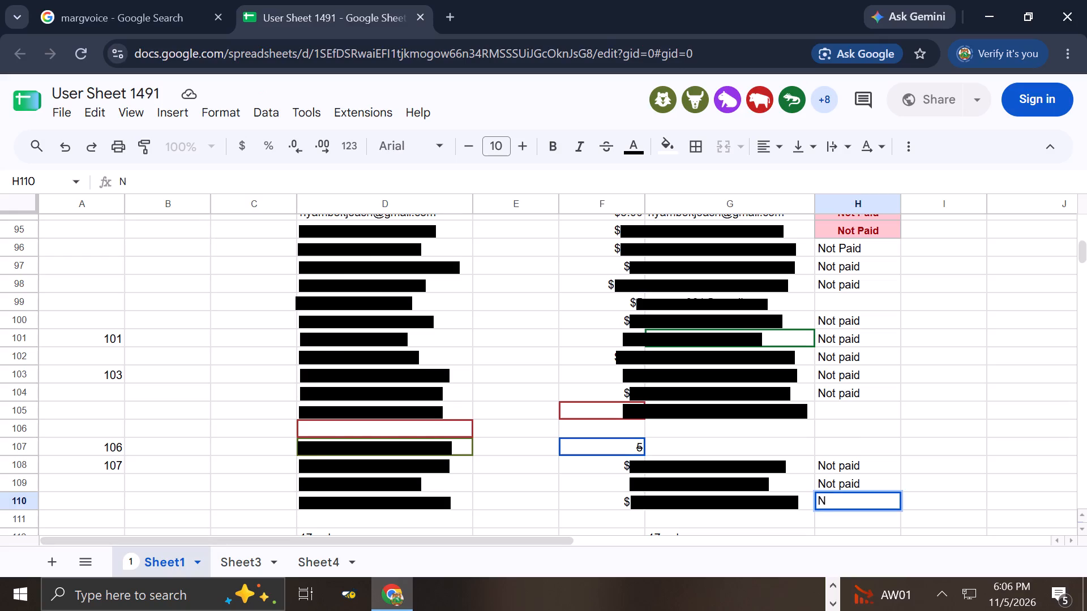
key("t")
key("BackSpace")
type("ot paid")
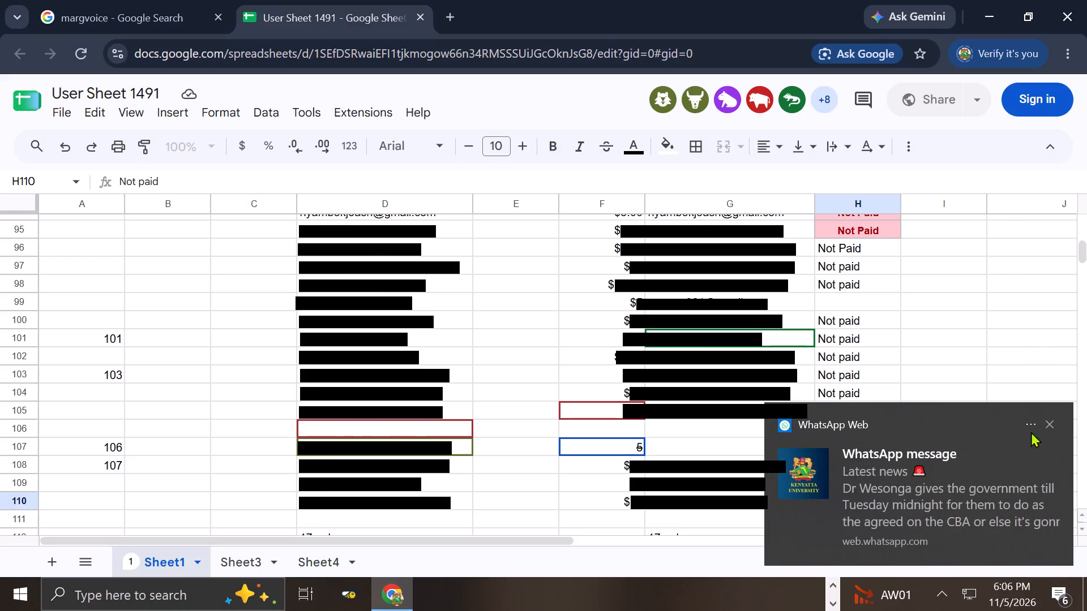
left_click(1052, 423)
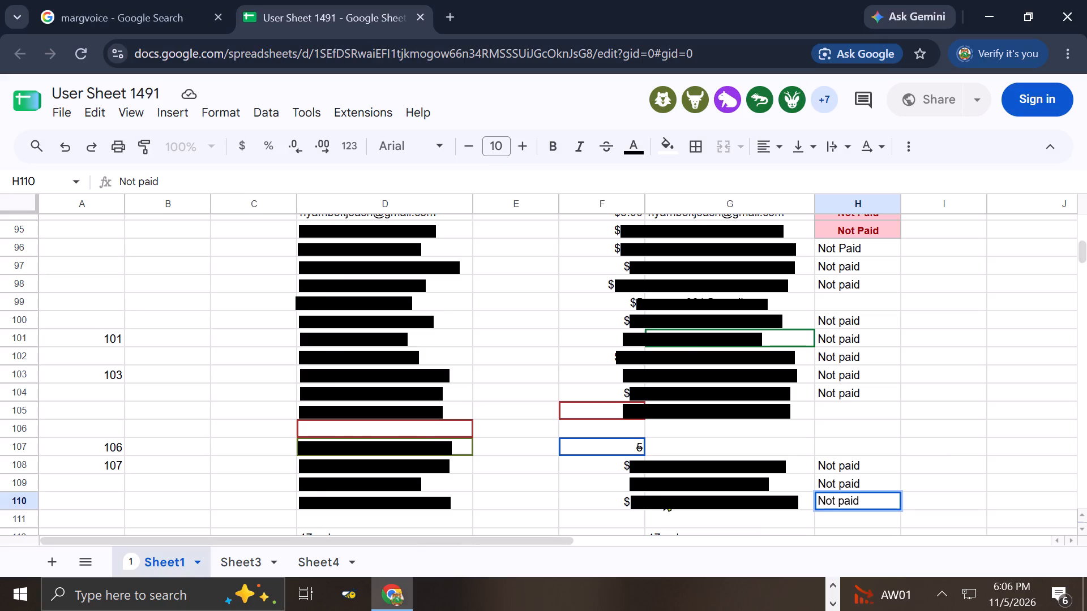
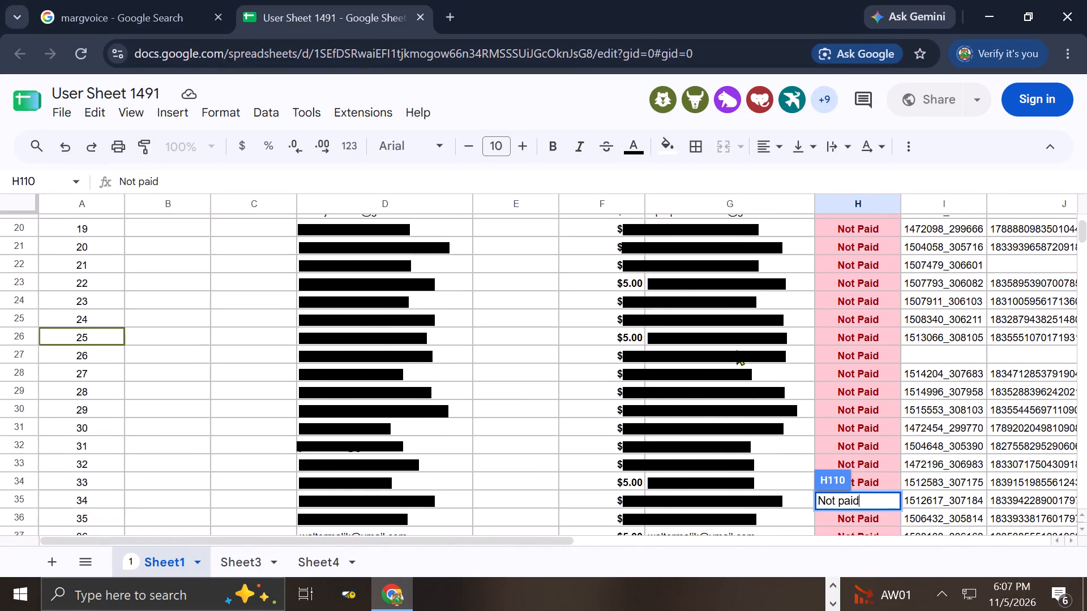
Clear the contents of cell D109 in the row just above the newest payment entry.
scroll(736, 363, "down", 17)
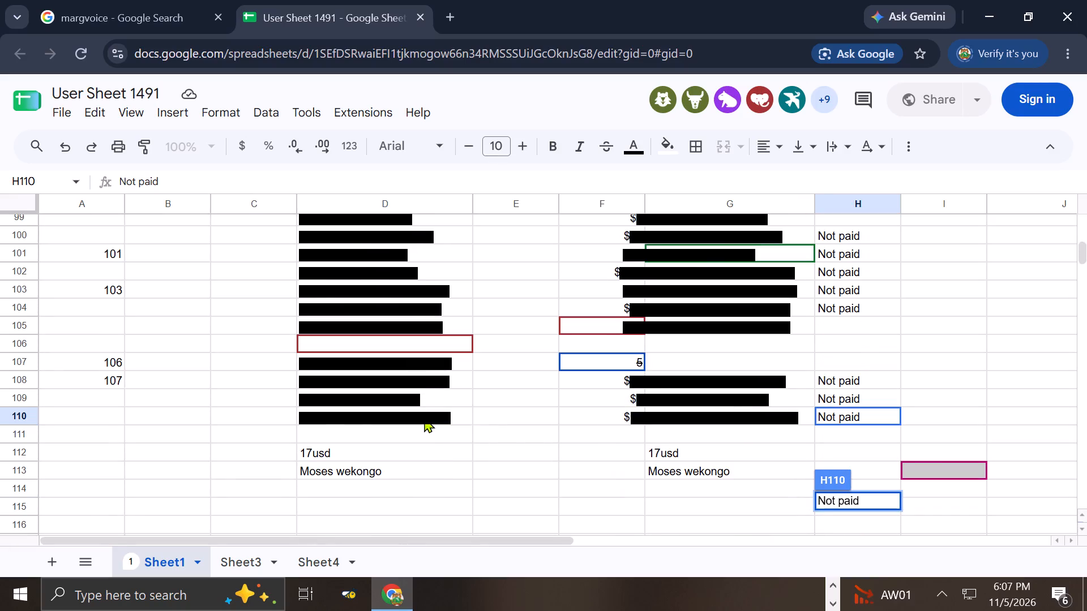
left_click(427, 398)
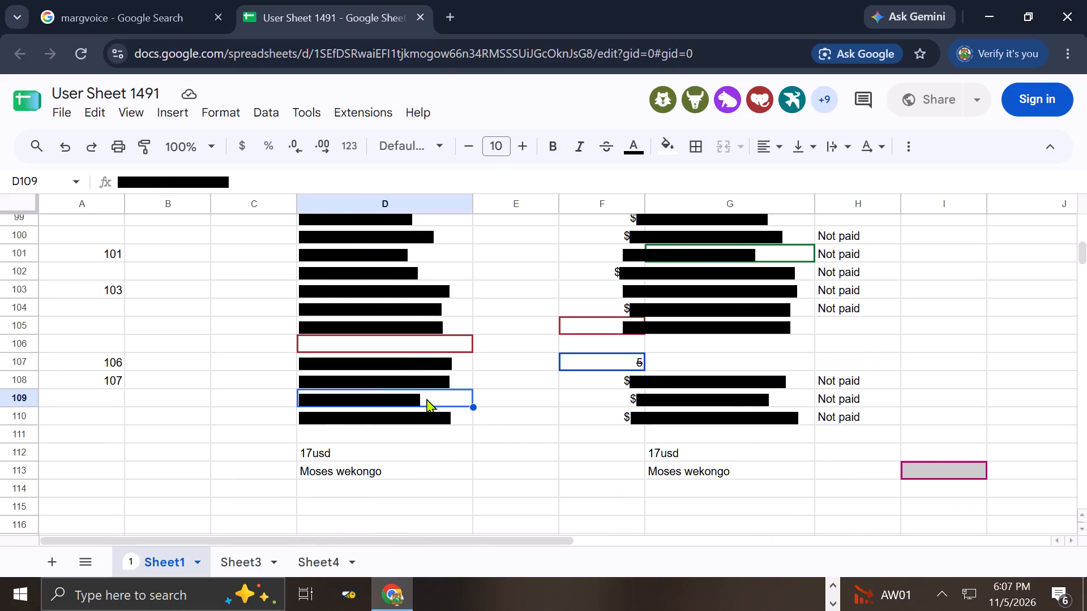
key("BackSpace")
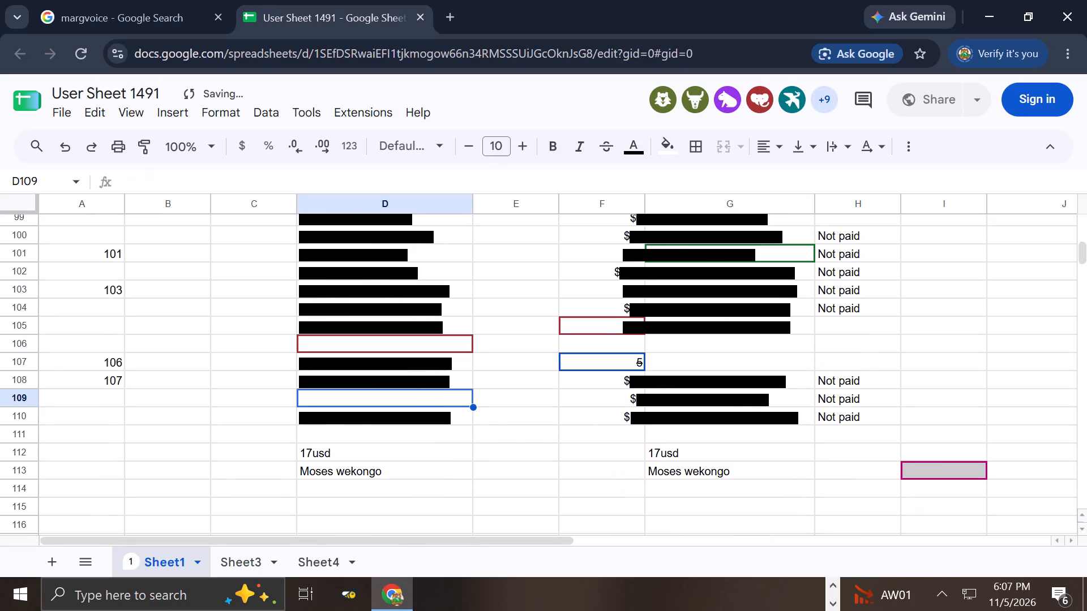
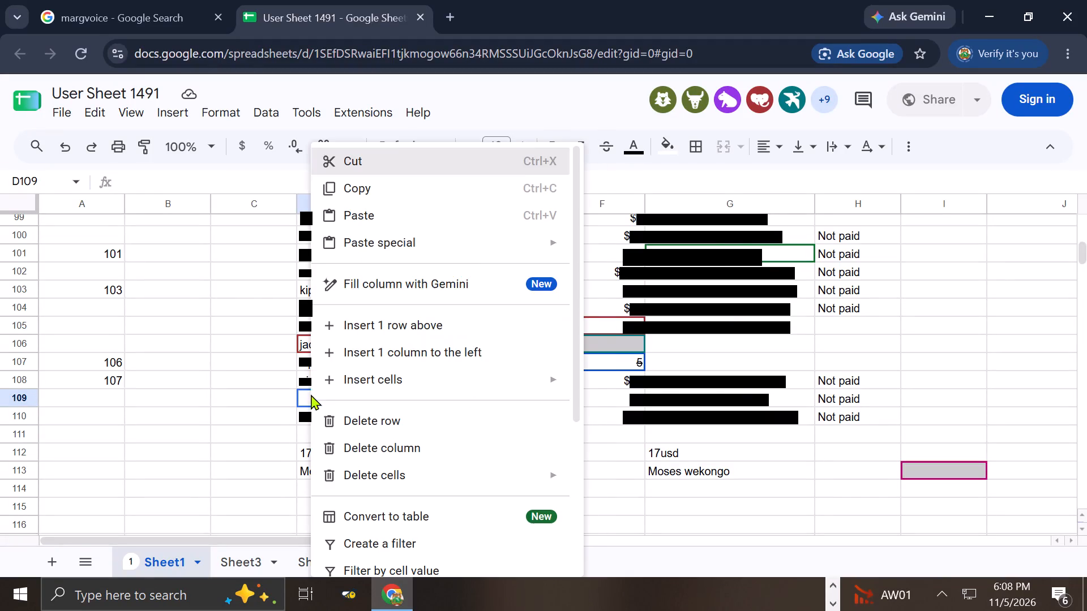
Paste the copied entry into the empty cell D109 of the payment sheet.
left_click(364, 217)
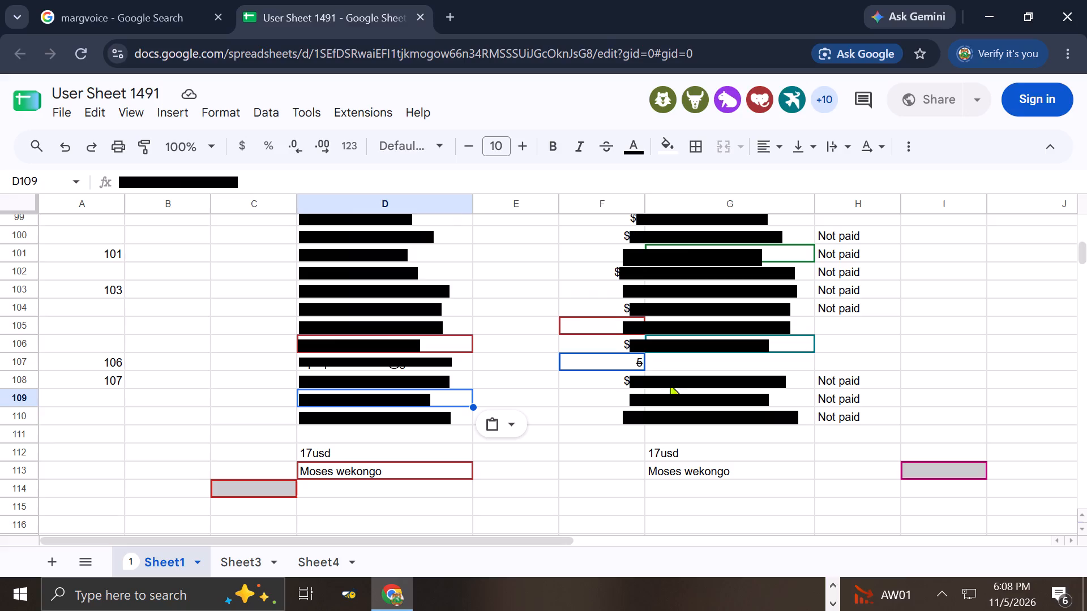
Clear the stray amount and name text below the row 110 entry, in cells D112, D113, G112 and G113.
left_click(701, 398)
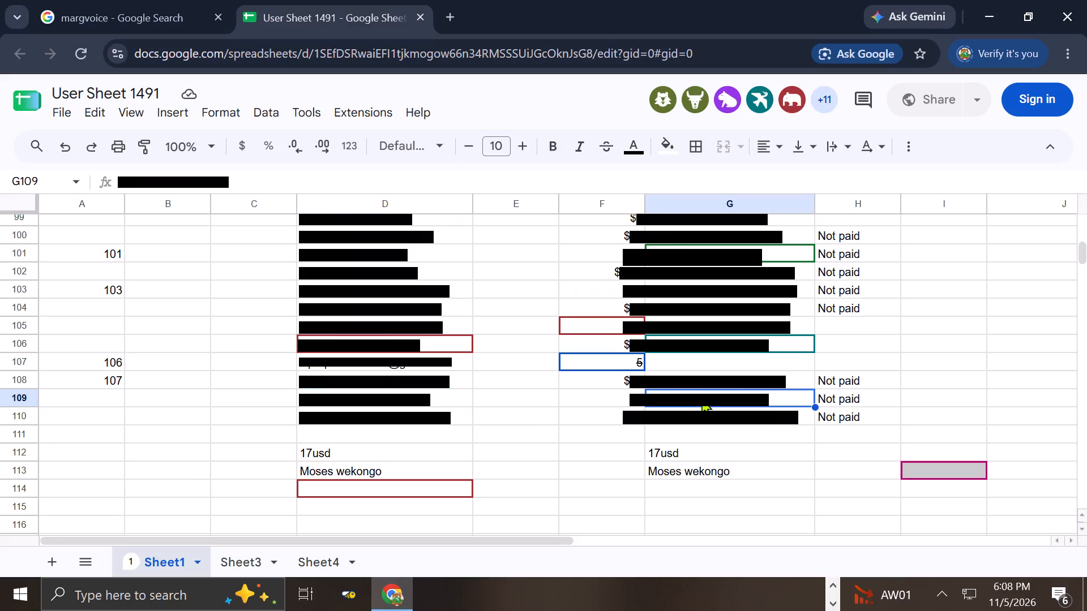
left_click(679, 426)
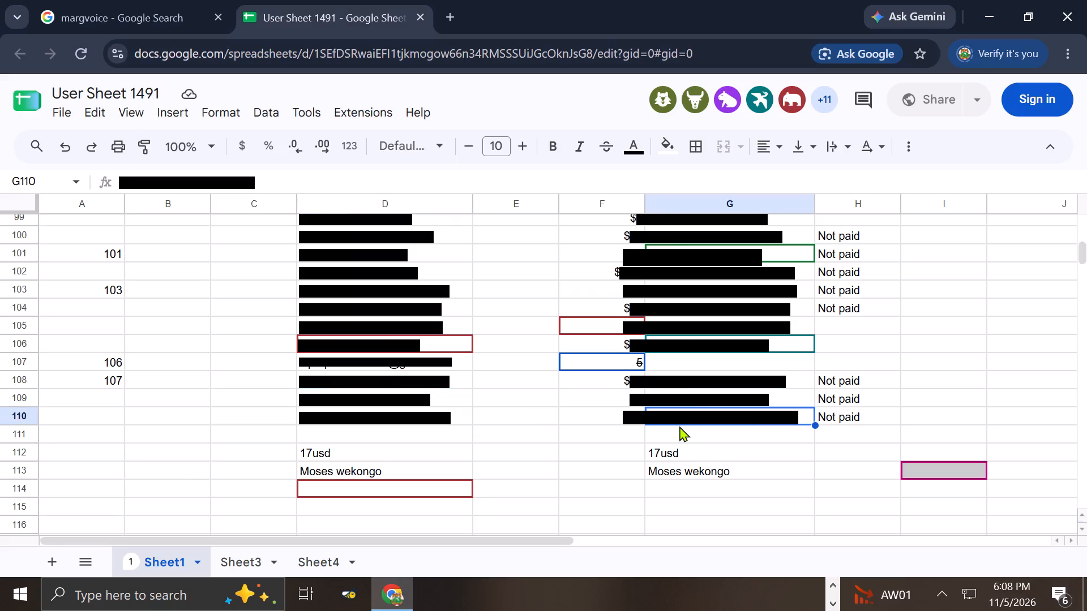
left_click(419, 415)
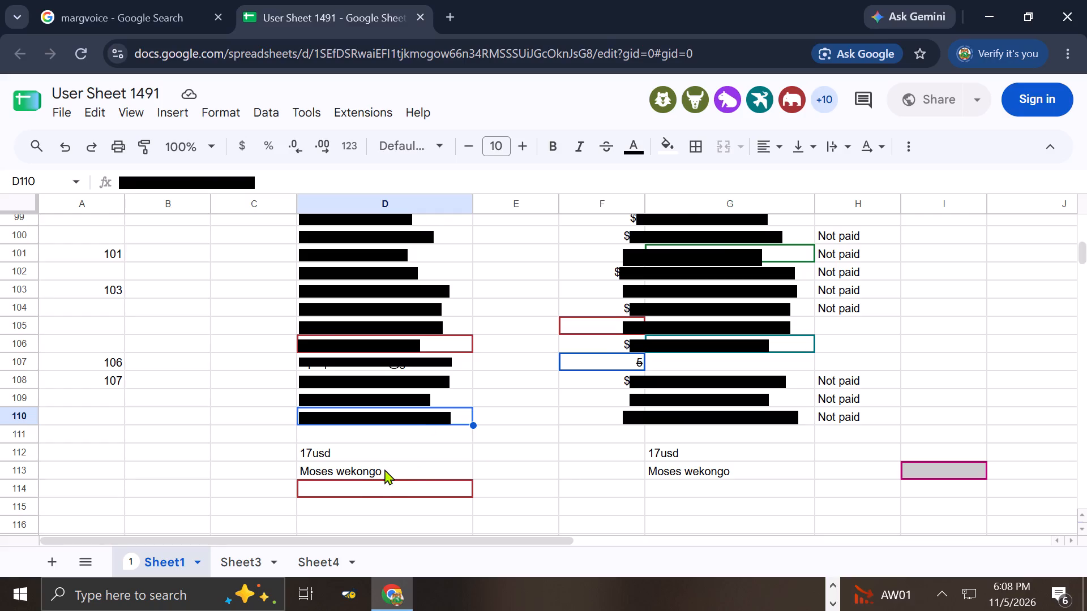
left_click_drag(397, 471, 406, 471)
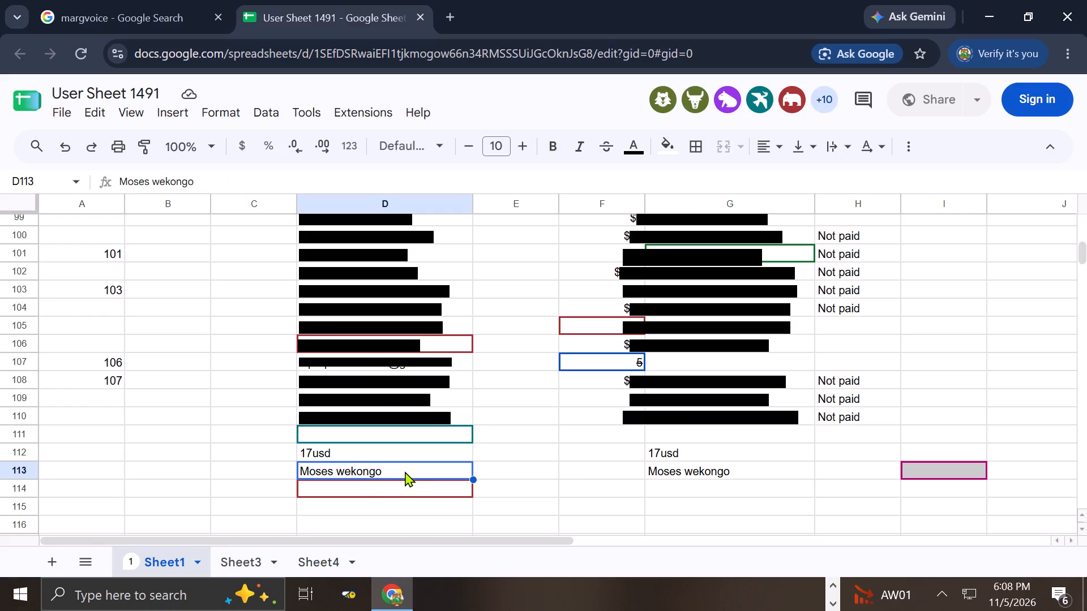
key("BackSpace")
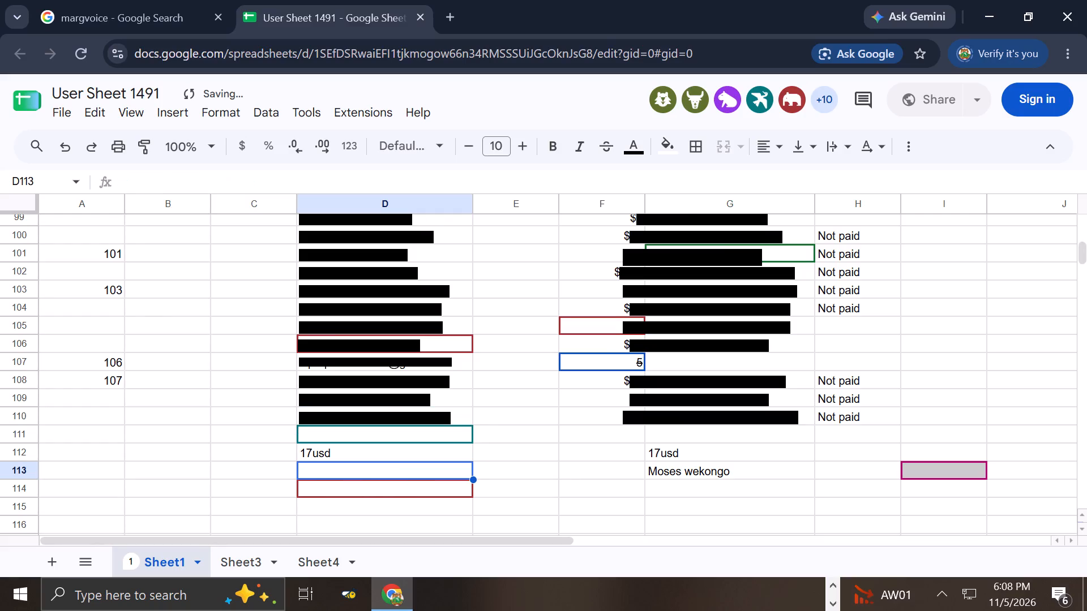
left_click(775, 454)
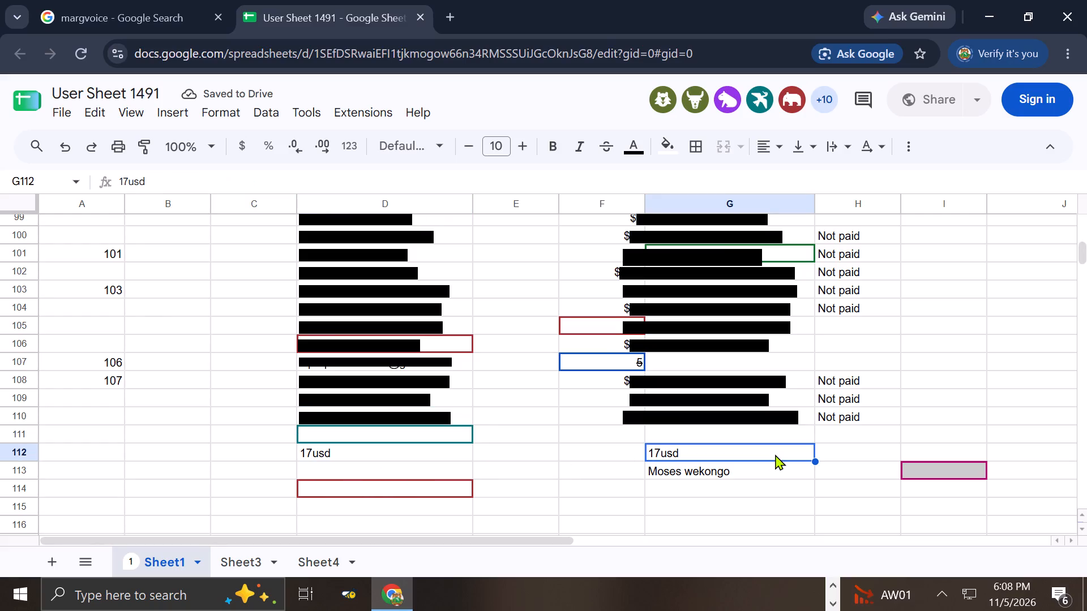
key("BackSpace")
left_click(755, 474)
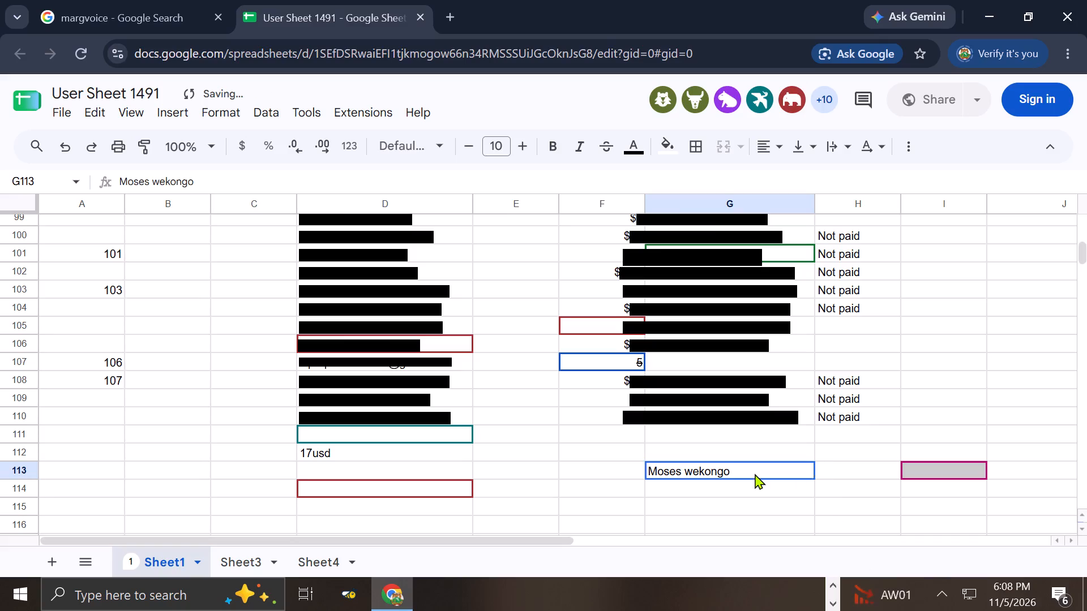
key("backslash")
key("BackSpace")
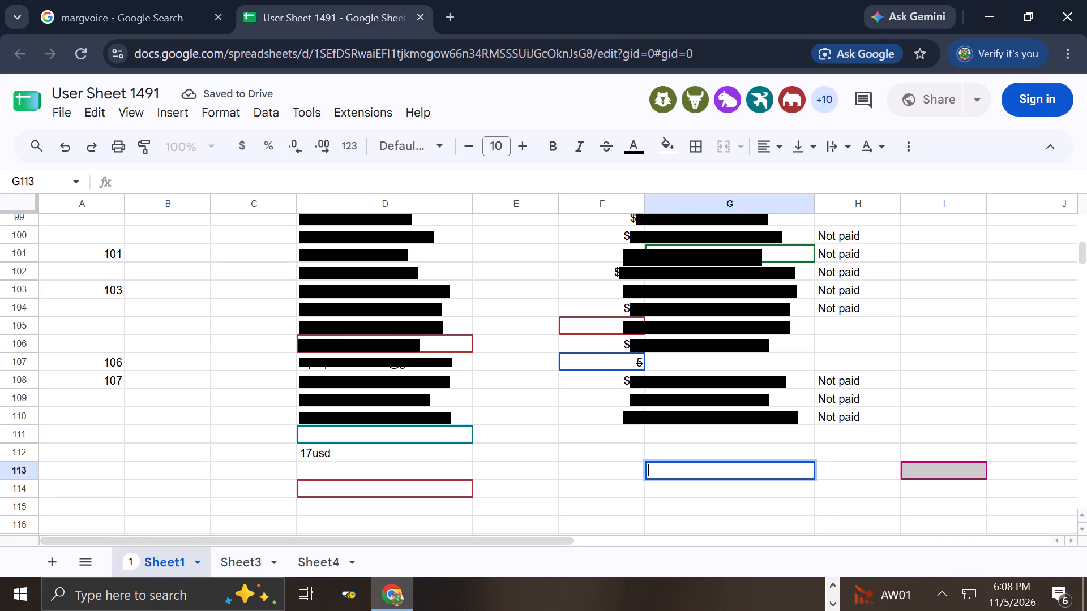
left_click(329, 455)
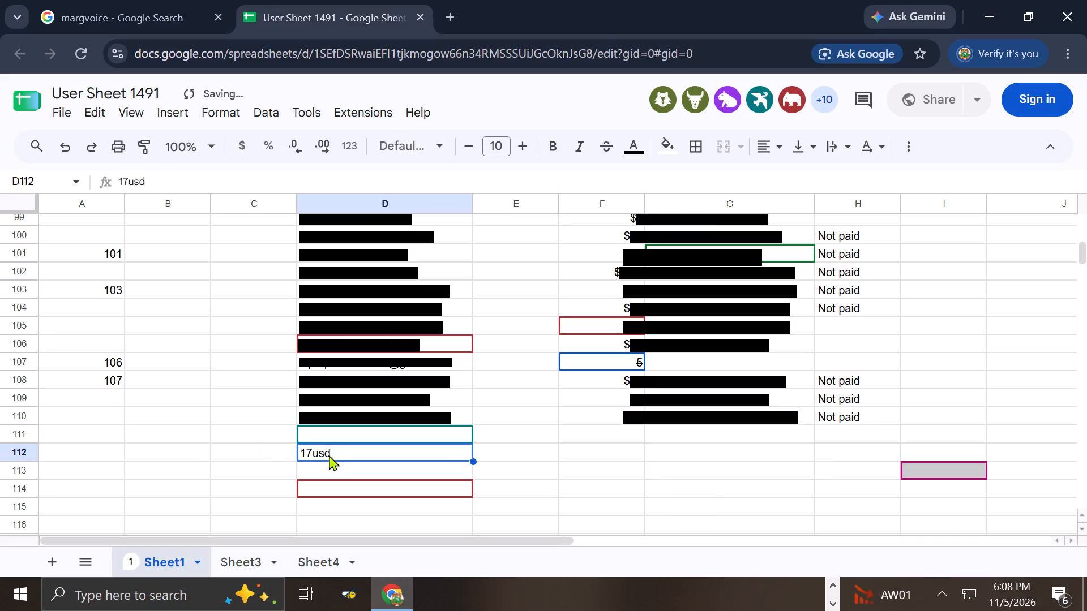
key("BackSpace")
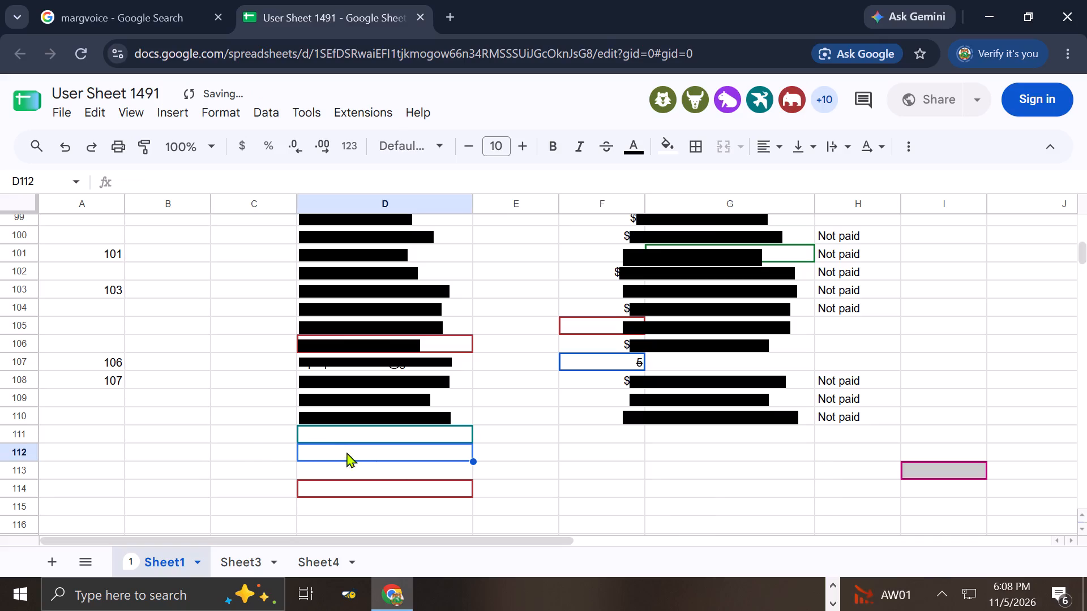
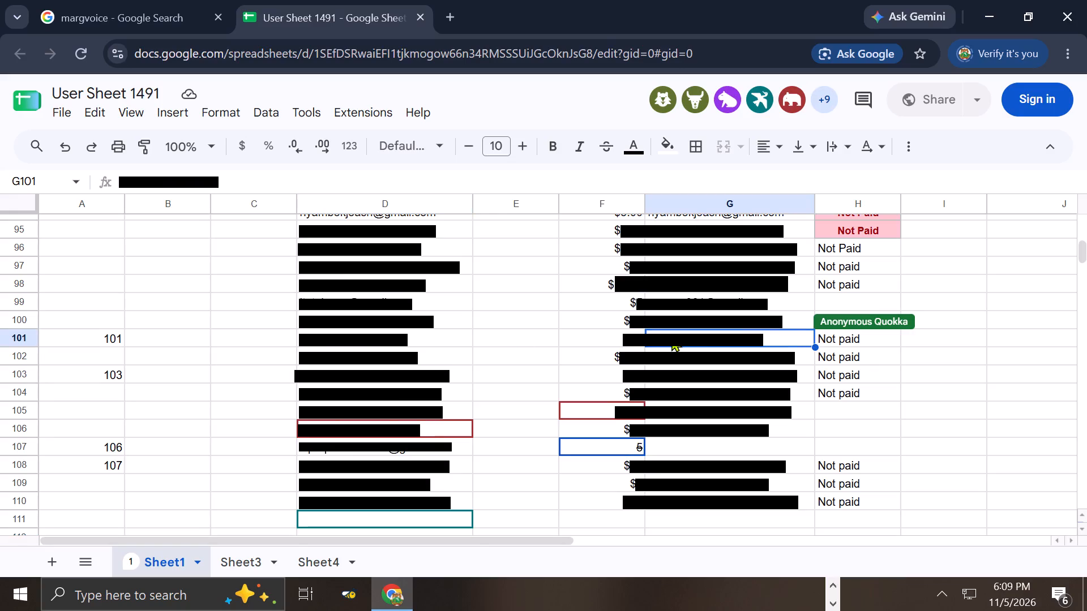
Copy the email address in D103 and paste it into the PayPal ID cell G101.
left_click(403, 373)
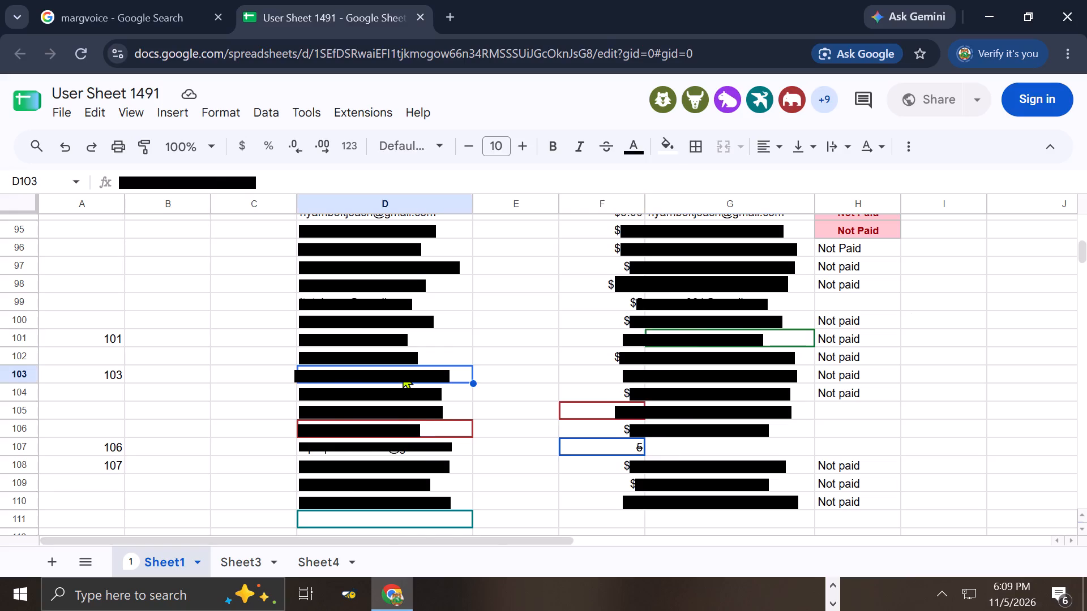
right_click(403, 373)
left_click(465, 183)
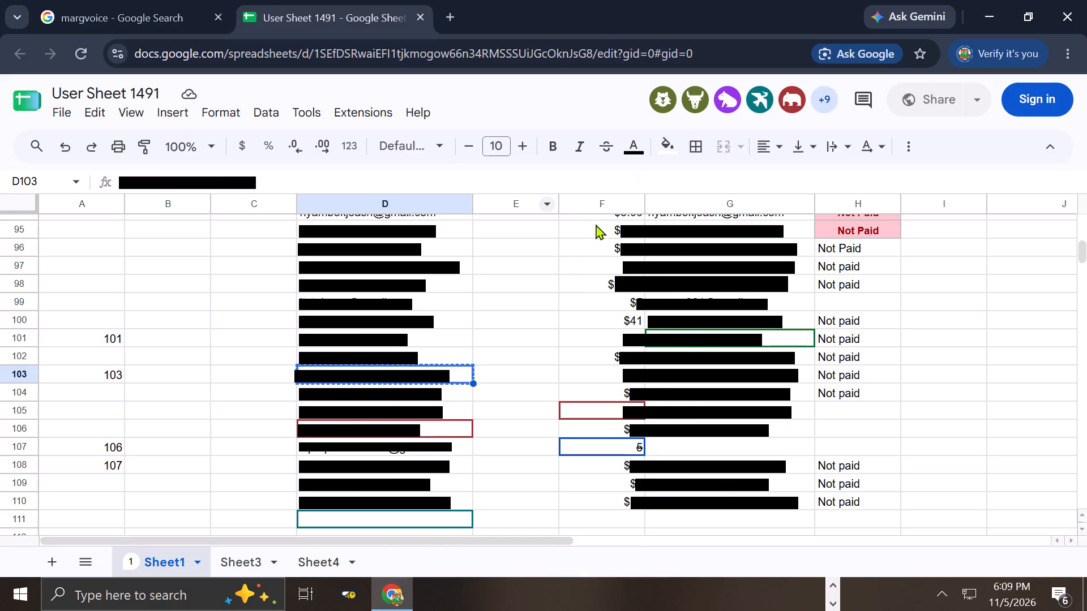
left_click(707, 330)
left_click(707, 338)
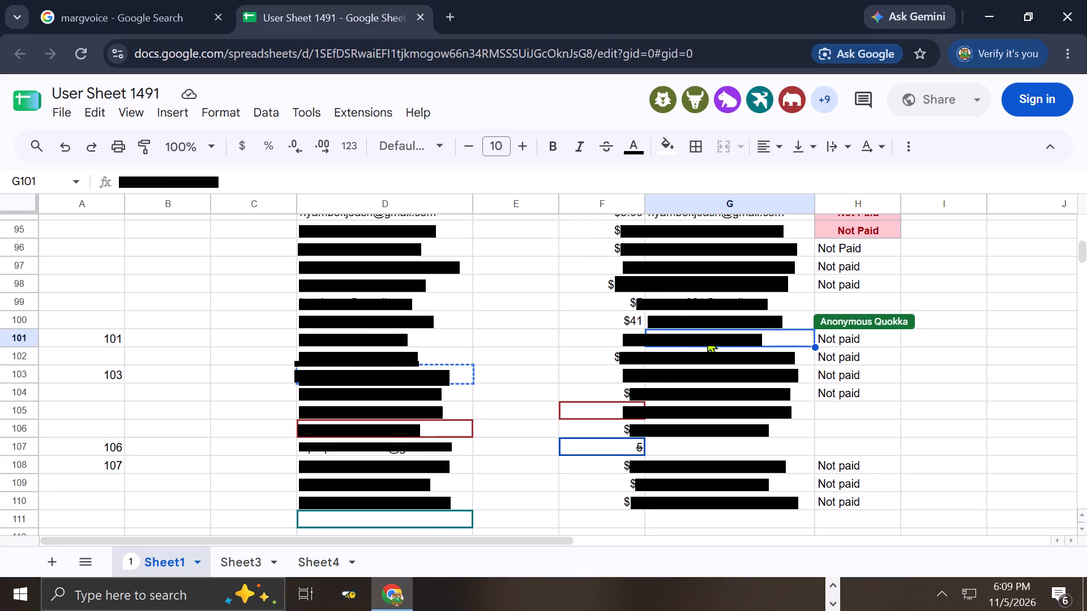
right_click(707, 338)
left_click(764, 218)
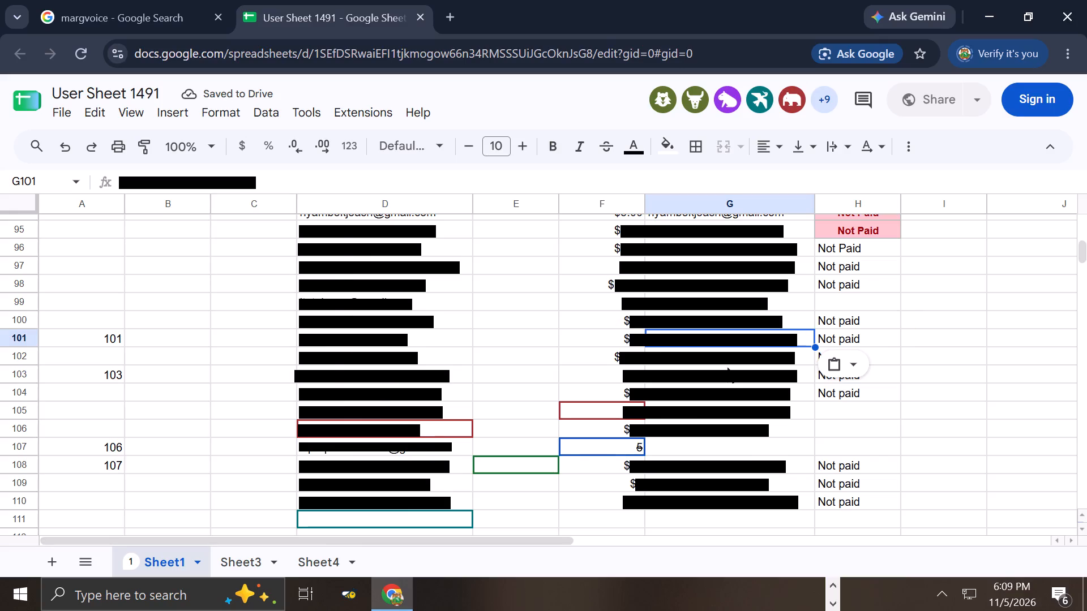
Review the payment entries above row 101, checking their email, amount, PayPal ID and status columns.
scroll(727, 367, "up", 5)
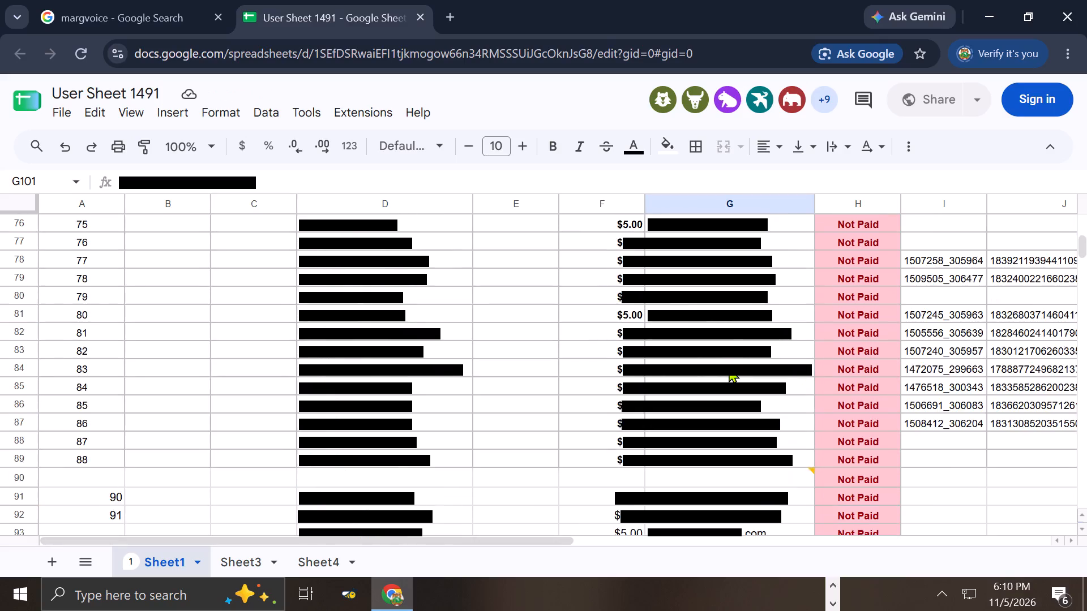
scroll(729, 367, "up", 3)
scroll(729, 367, "down", 7)
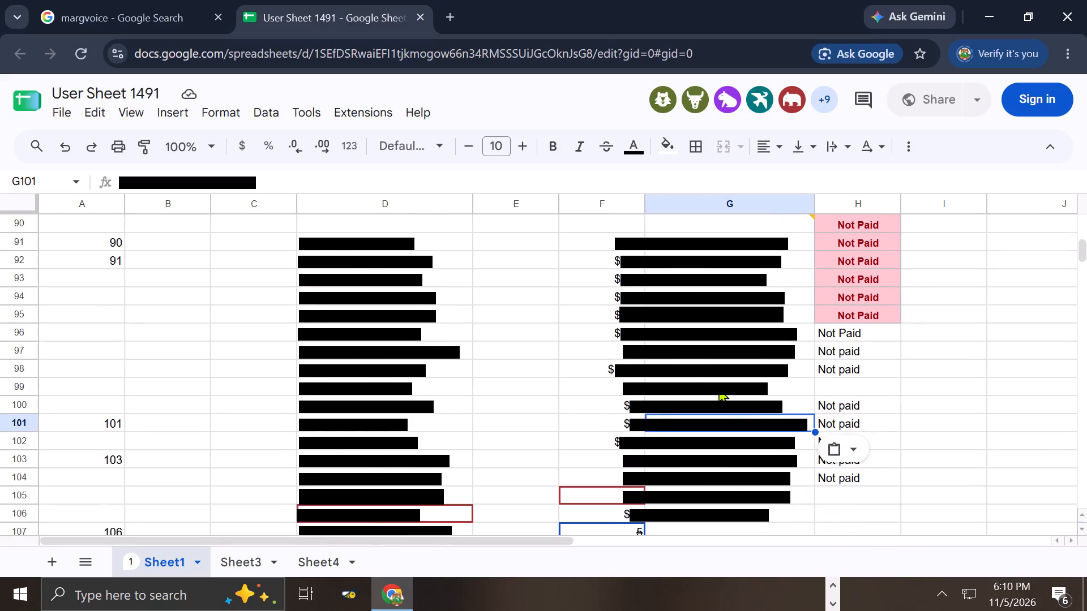
scroll(673, 424, "down", 1)
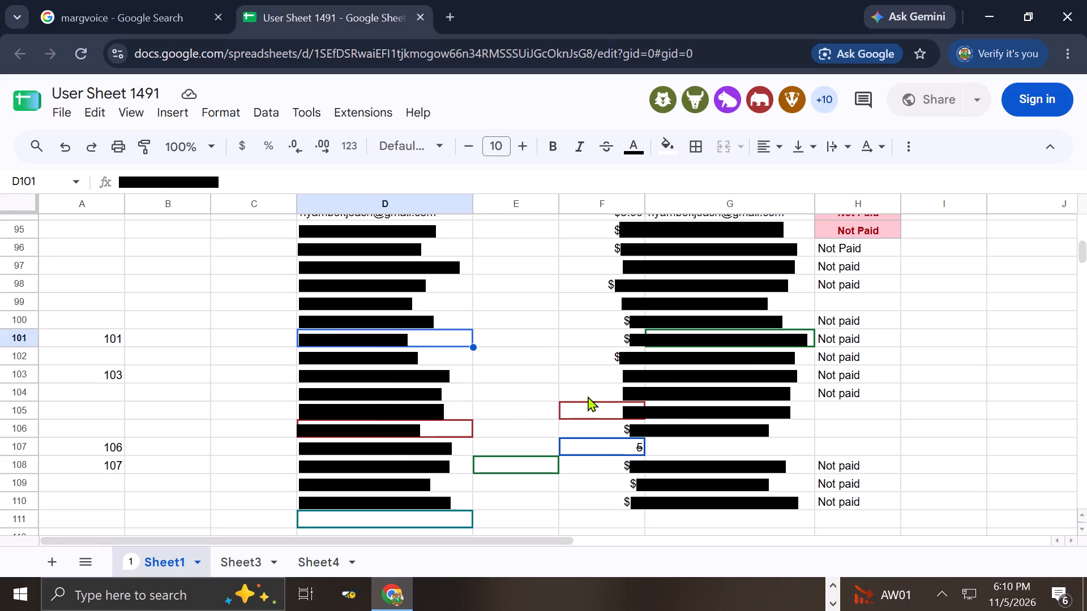
Paste the email address copied from D103 into the PayPal ID cell G104.
left_click(670, 391)
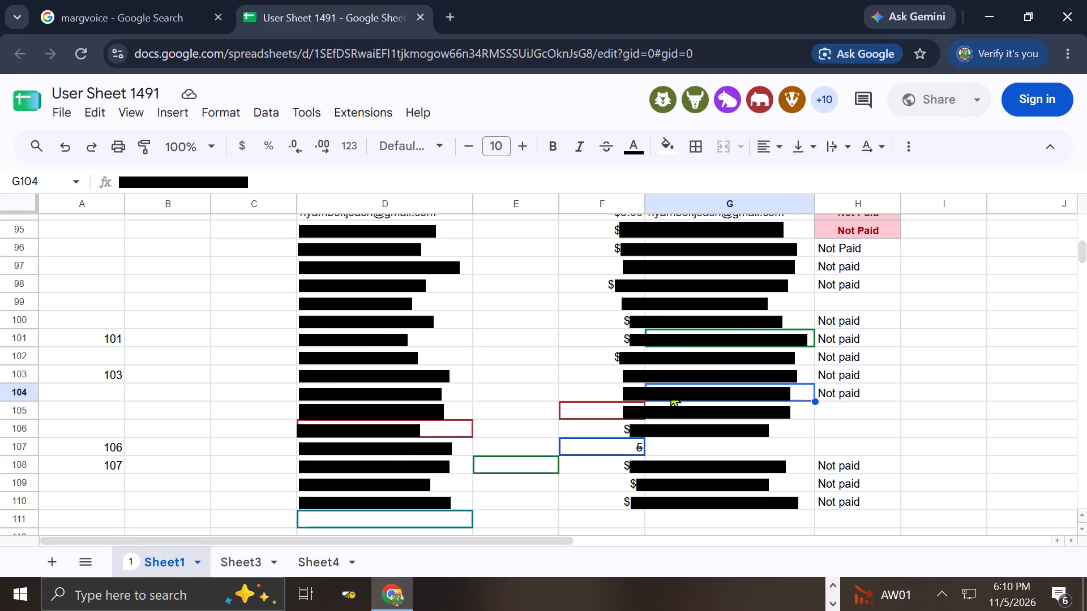
right_click(670, 391)
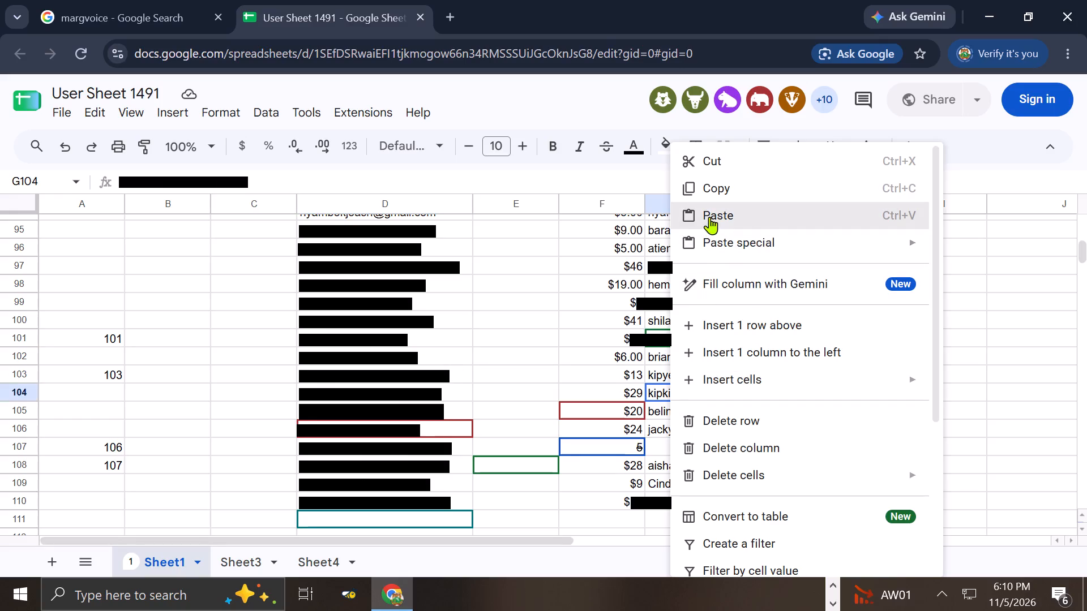
left_click(709, 214)
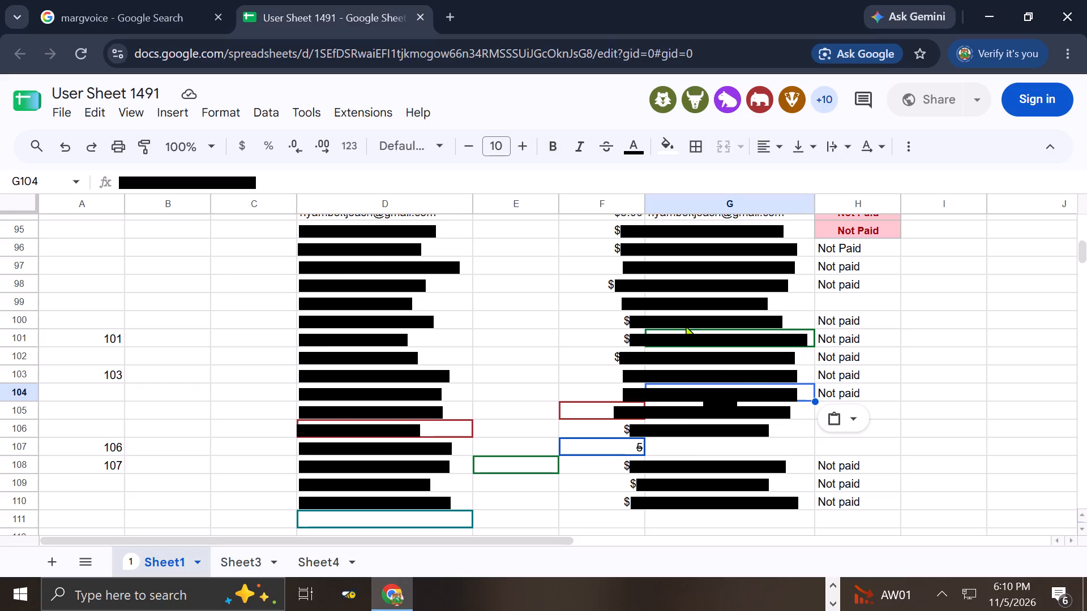
Look through the whole payment list on Sheet1, from the header row to beyond the last entry.
scroll(694, 343, "down", 1)
scroll(695, 343, "up", 14)
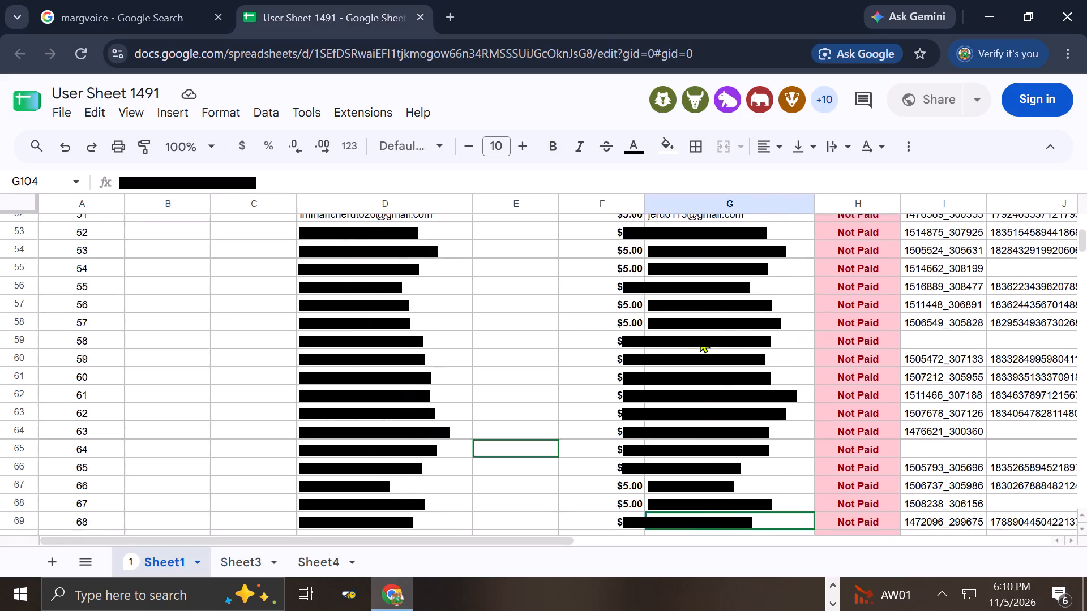
scroll(700, 337, "up", 17)
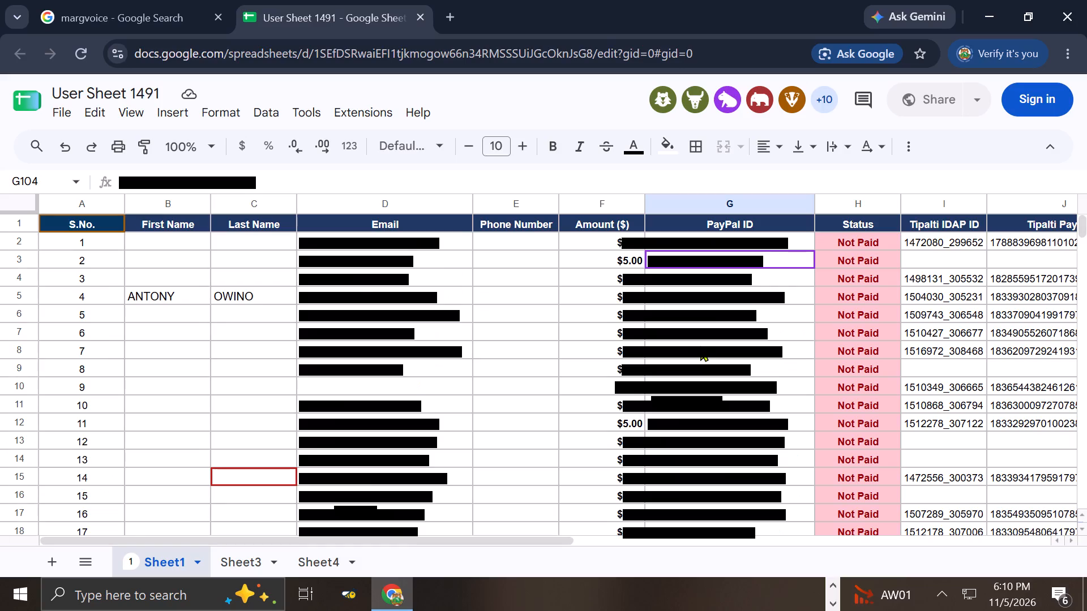
scroll(704, 342, "down", 5)
scroll(664, 382, "down", 13)
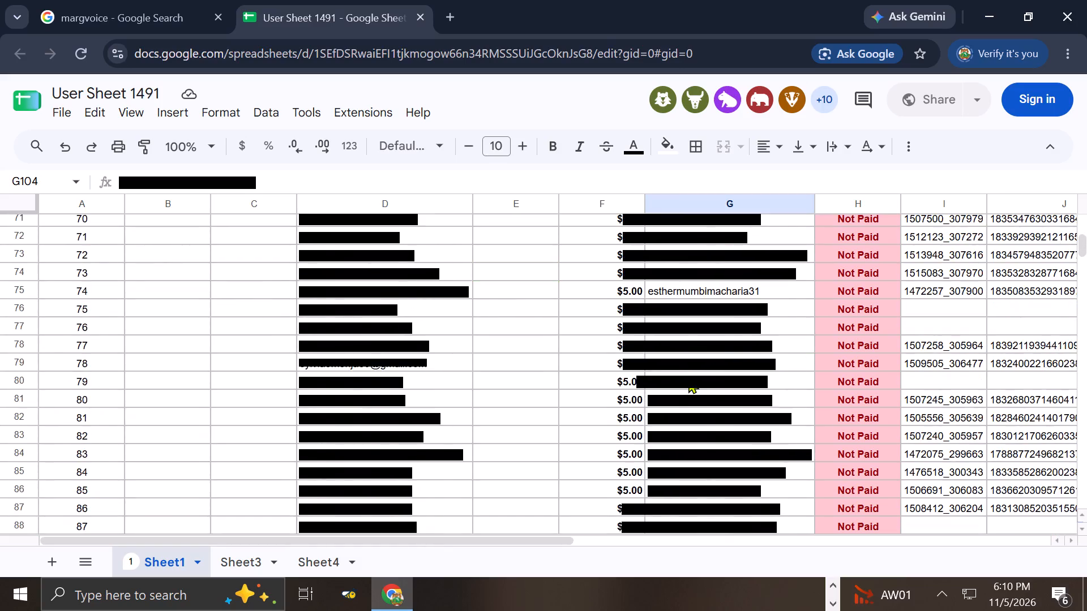
scroll(688, 378, "down", 18)
scroll(688, 378, "up", 5)
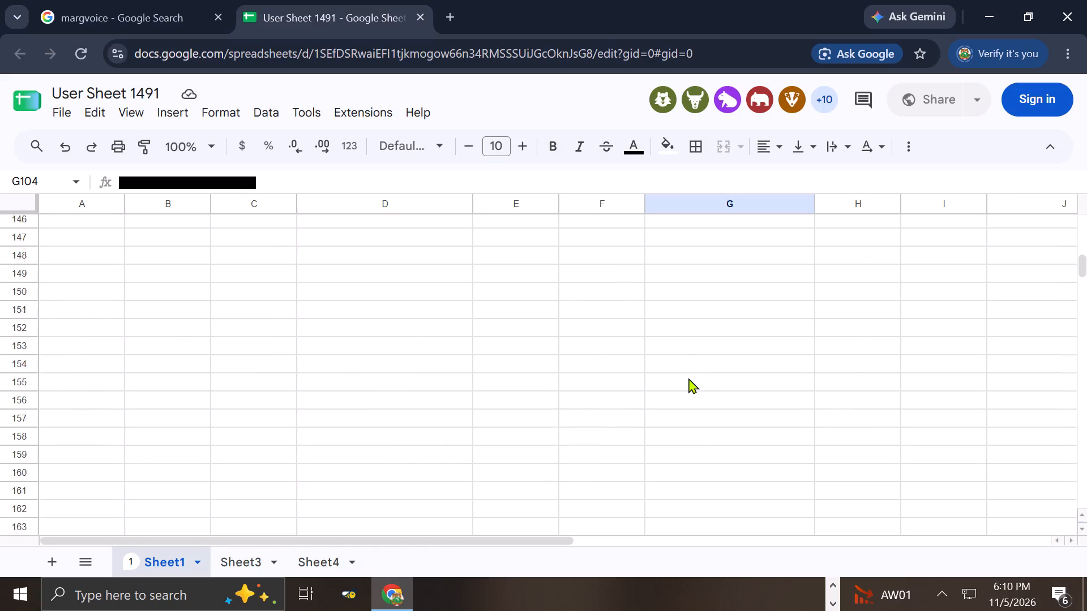
scroll(688, 378, "up", 12)
scroll(690, 388, "down", 1)
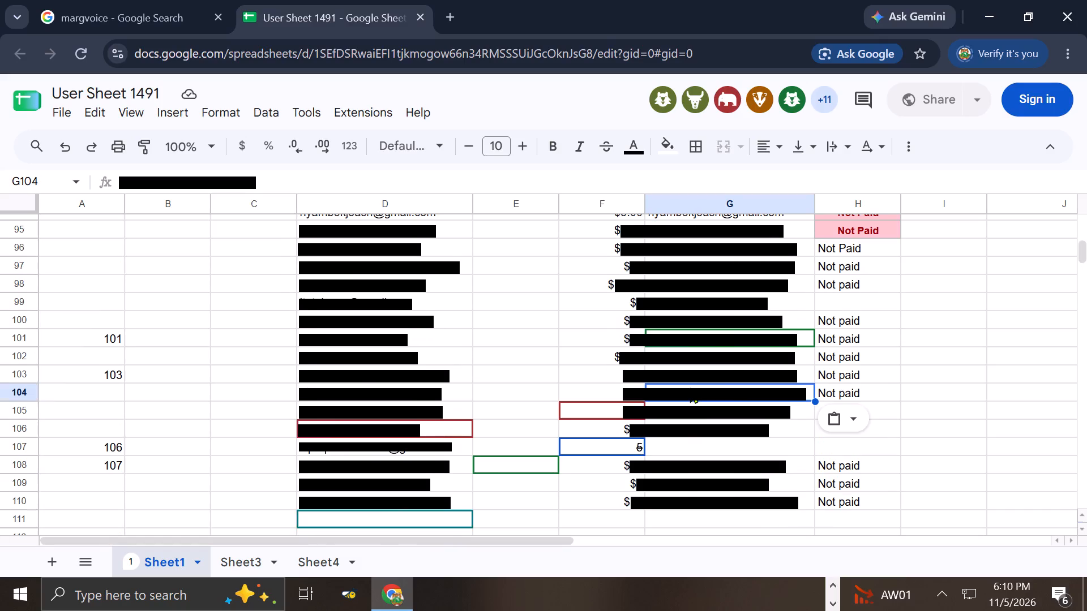
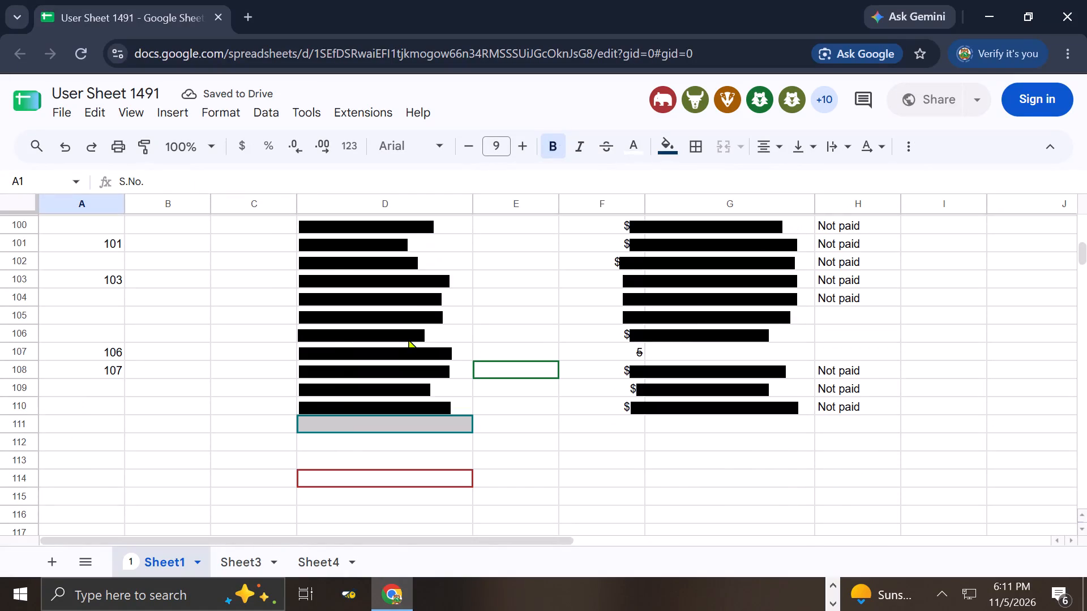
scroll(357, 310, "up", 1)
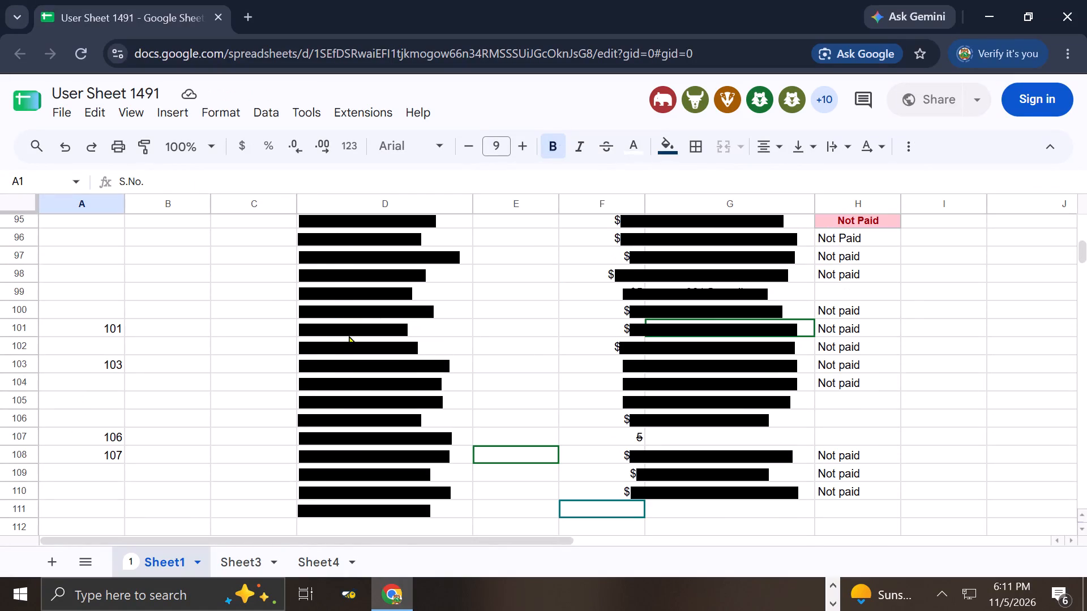
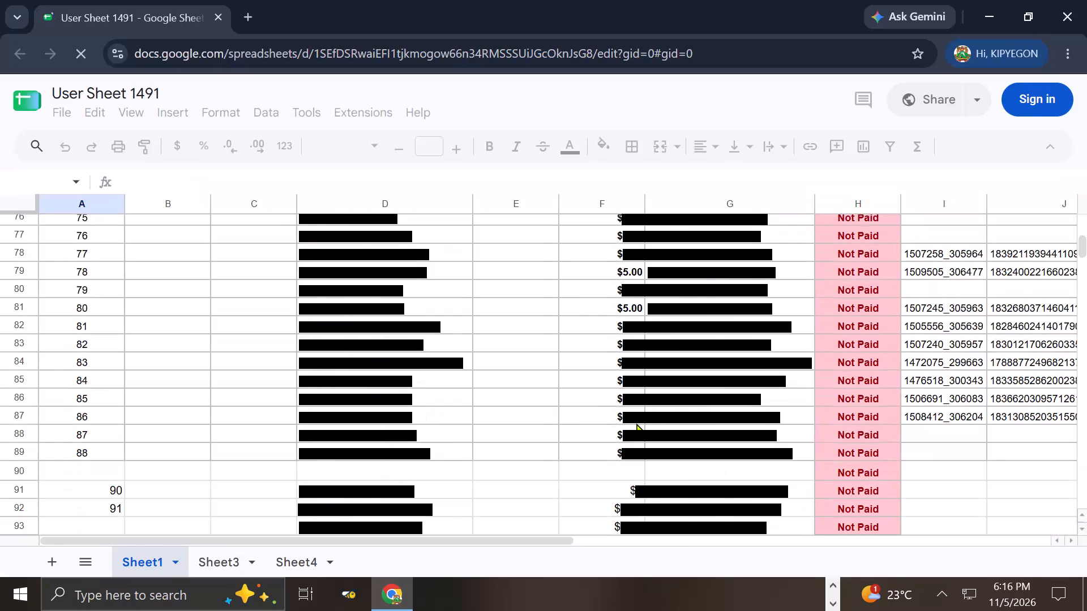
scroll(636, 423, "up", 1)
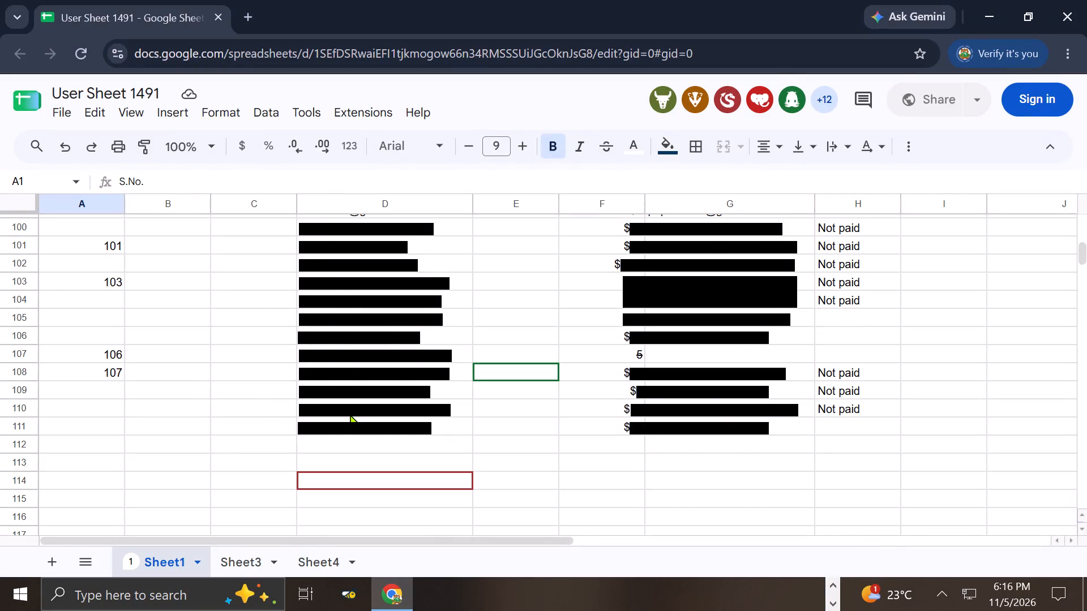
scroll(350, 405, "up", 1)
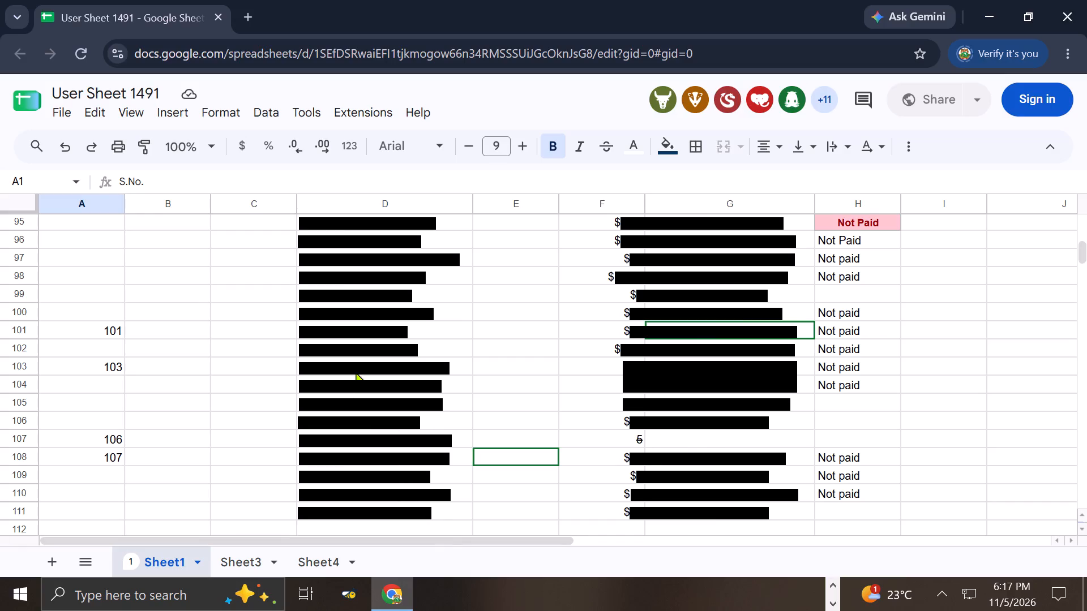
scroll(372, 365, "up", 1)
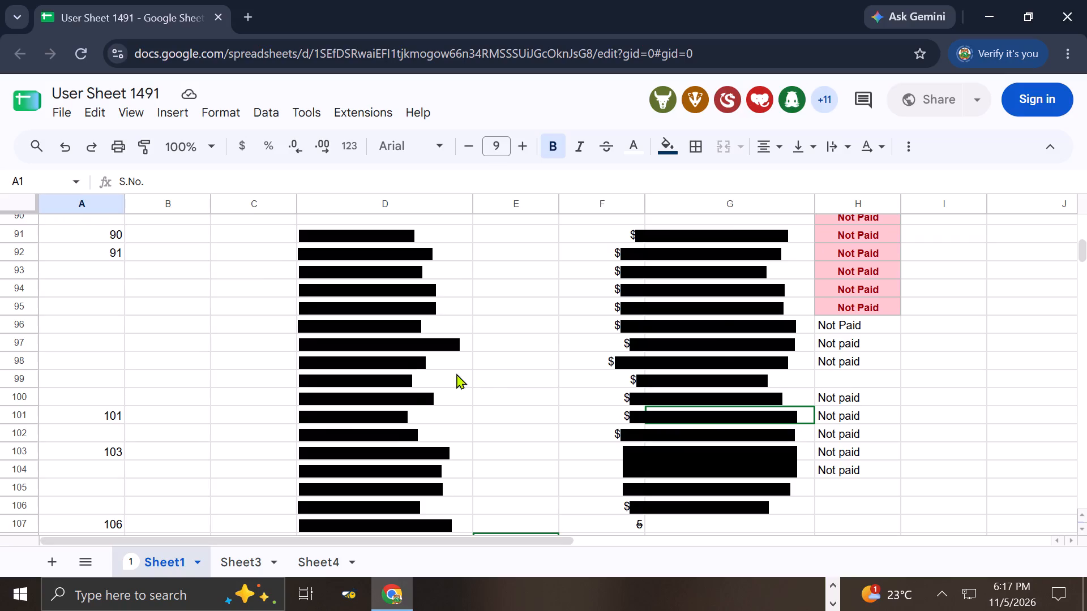